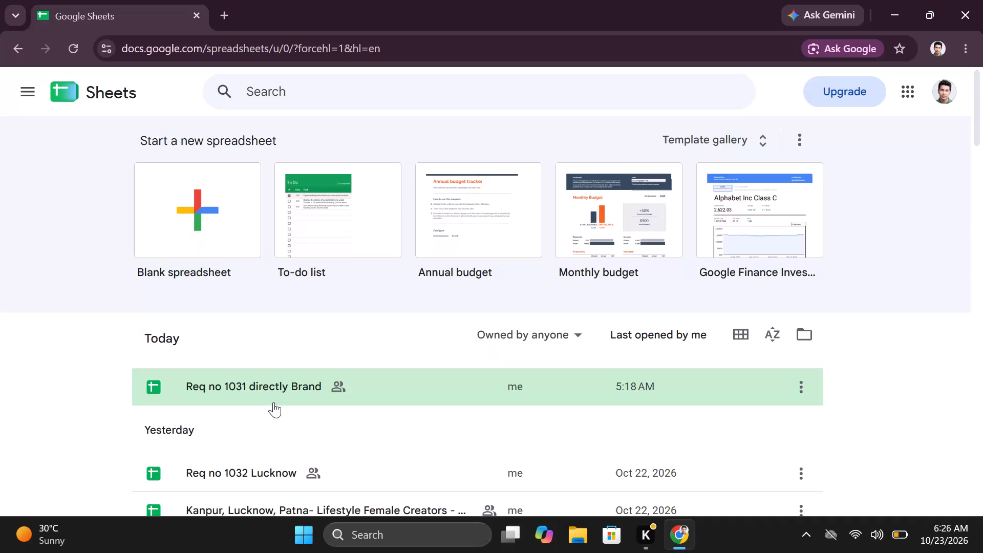
Open the "Req no 1032 Lucknow" spreadsheet and look through its profile links and follower counts down to the last entry.
{"action": "left_click", "coordinate": [260, 474]}
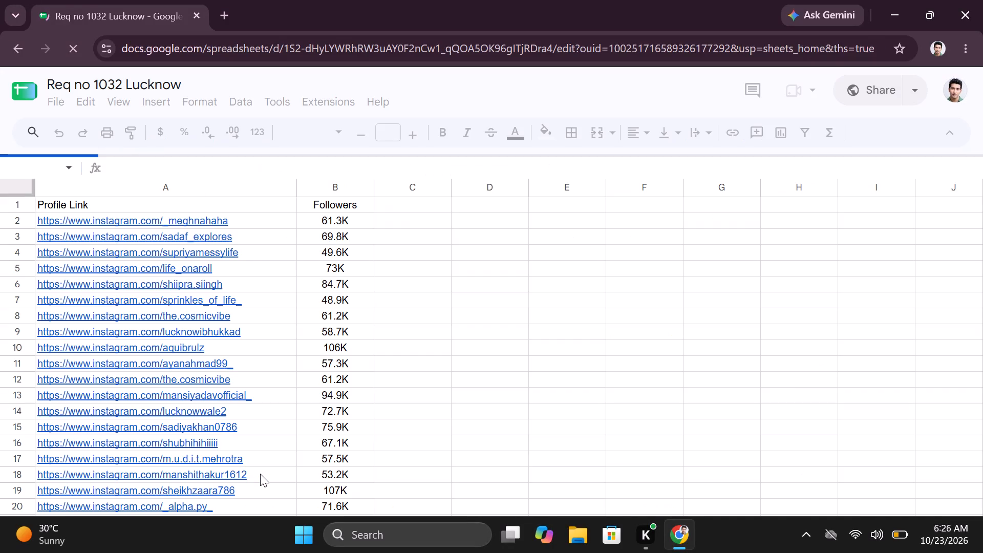
{"action": "scroll", "coordinate": [535, 411], "scroll_direction": "down", "scroll_amount": 2}
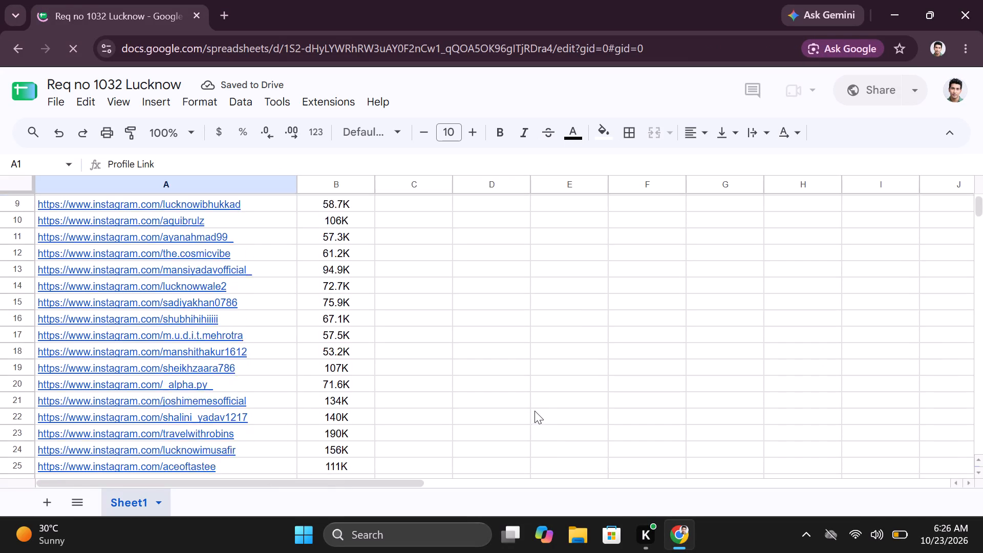
{"action": "scroll", "coordinate": [535, 411], "scroll_direction": "down", "scroll_amount": 5}
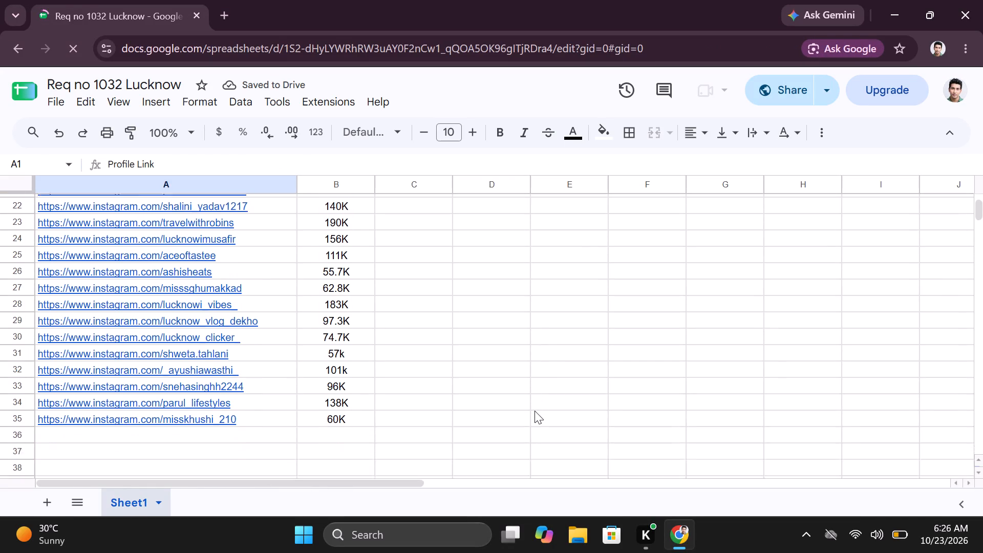
{"action": "scroll", "coordinate": [535, 411], "scroll_direction": "down", "scroll_amount": 3}
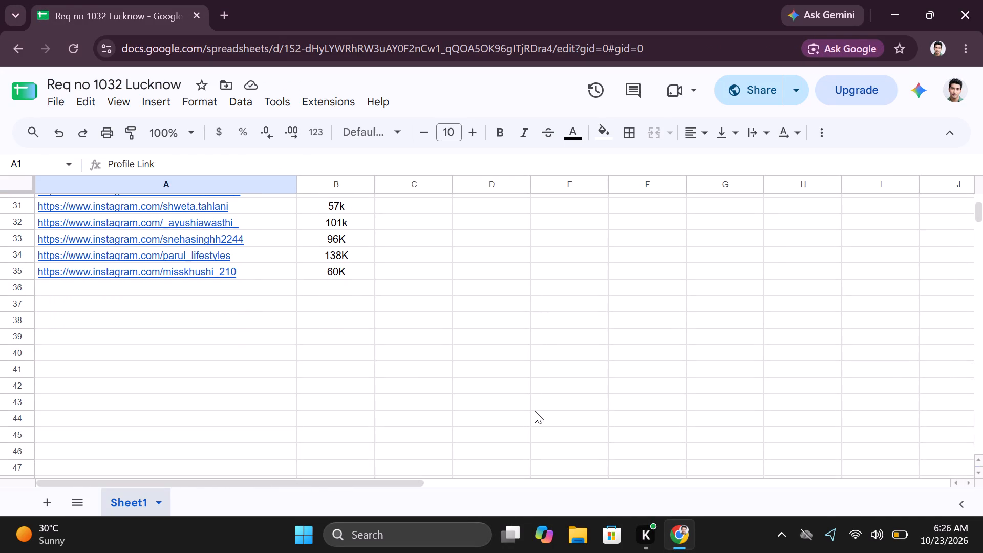
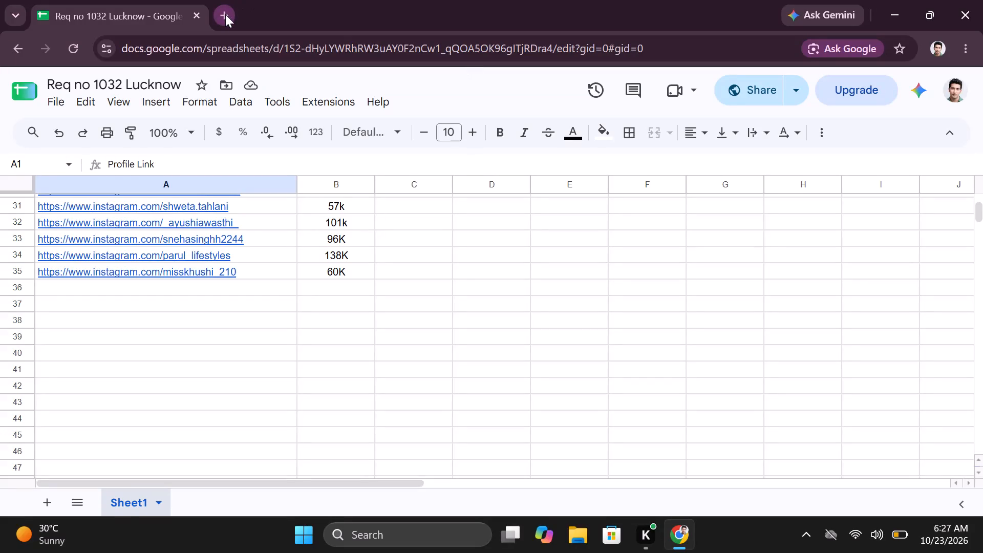
Open Instagram in a new browser tab by searching Google for "ig".
{"action": "left_click", "coordinate": [225, 14]}
{"action": "left_click", "coordinate": [320, 47]}
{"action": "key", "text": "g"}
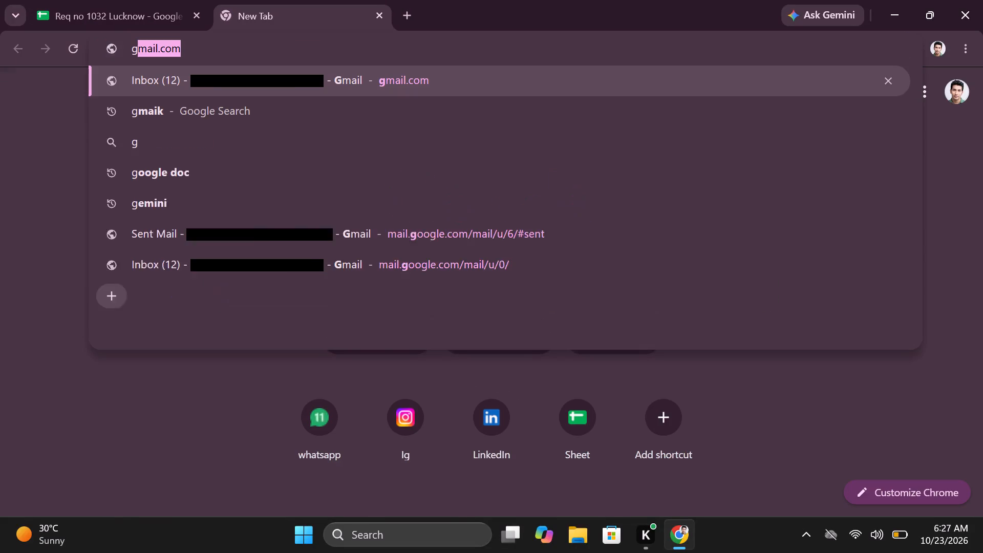
{"action": "key", "text": "BackSpace"}
{"action": "key", "text": "BackSpace"}
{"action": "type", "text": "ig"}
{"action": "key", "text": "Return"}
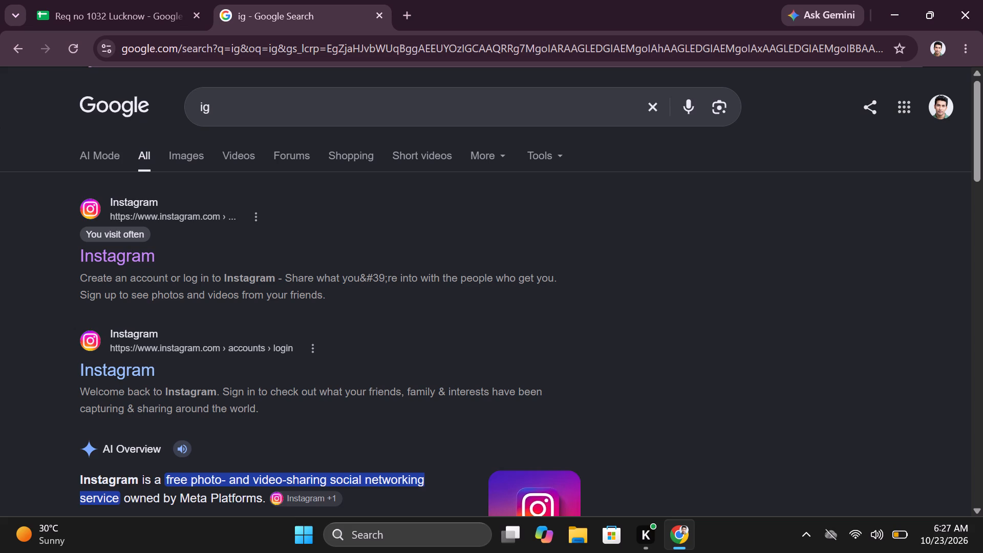
{"action": "left_click", "coordinate": [121, 255]}
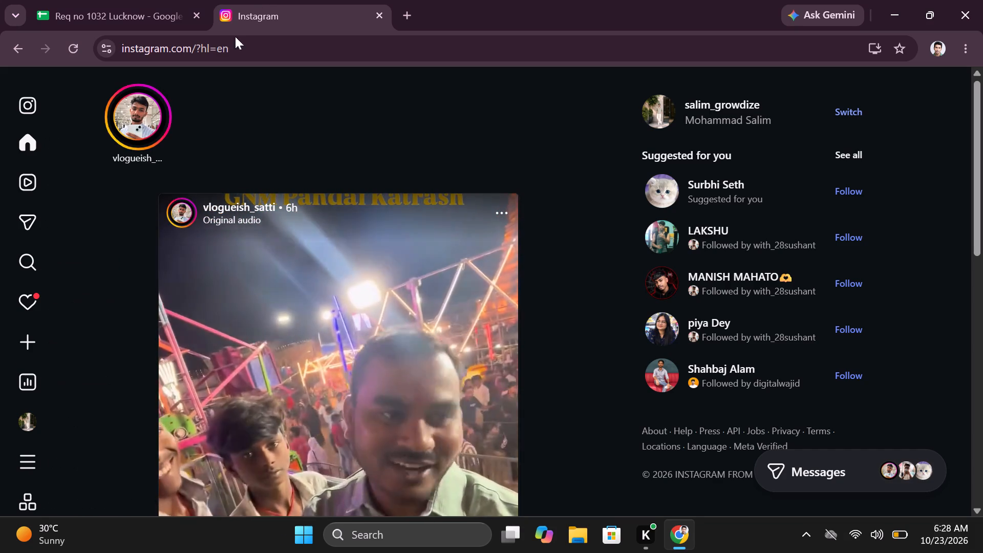
{"action": "left_click", "coordinate": [34, 261]}
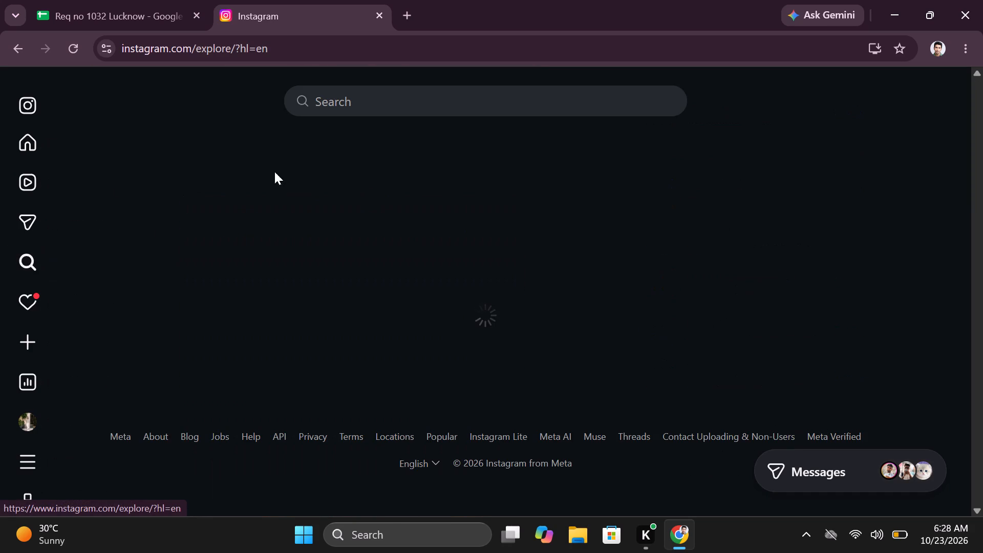
{"action": "left_click", "coordinate": [337, 101]}
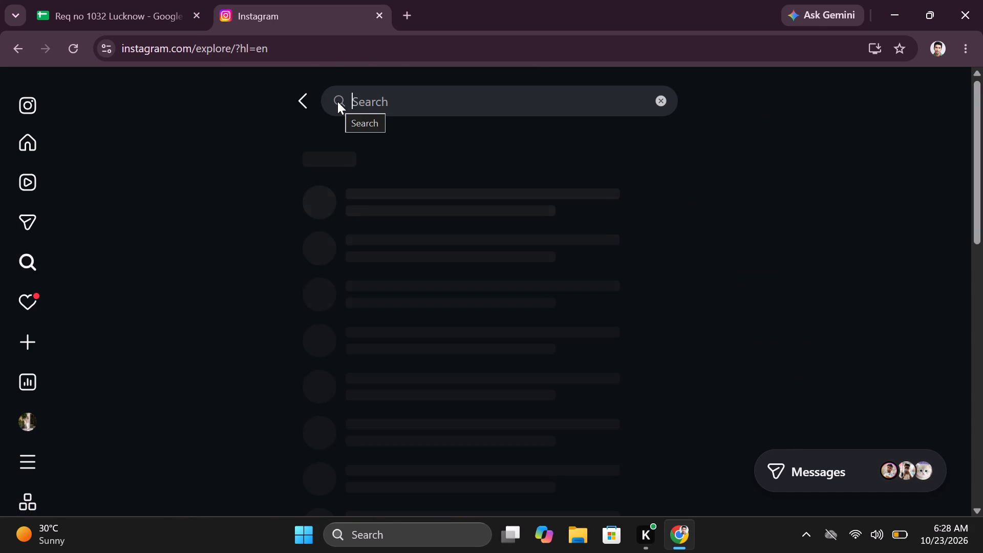
{"action": "left_click", "coordinate": [380, 103]}
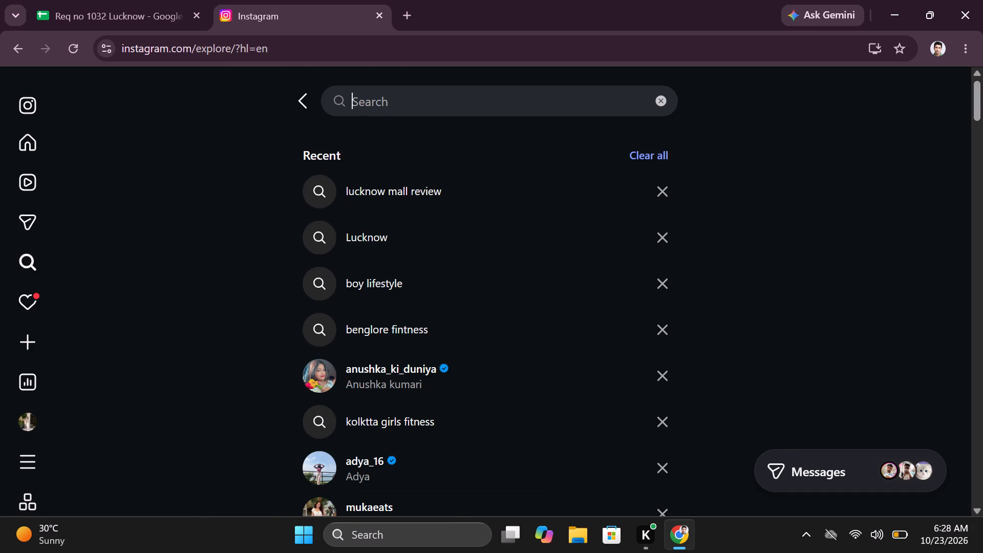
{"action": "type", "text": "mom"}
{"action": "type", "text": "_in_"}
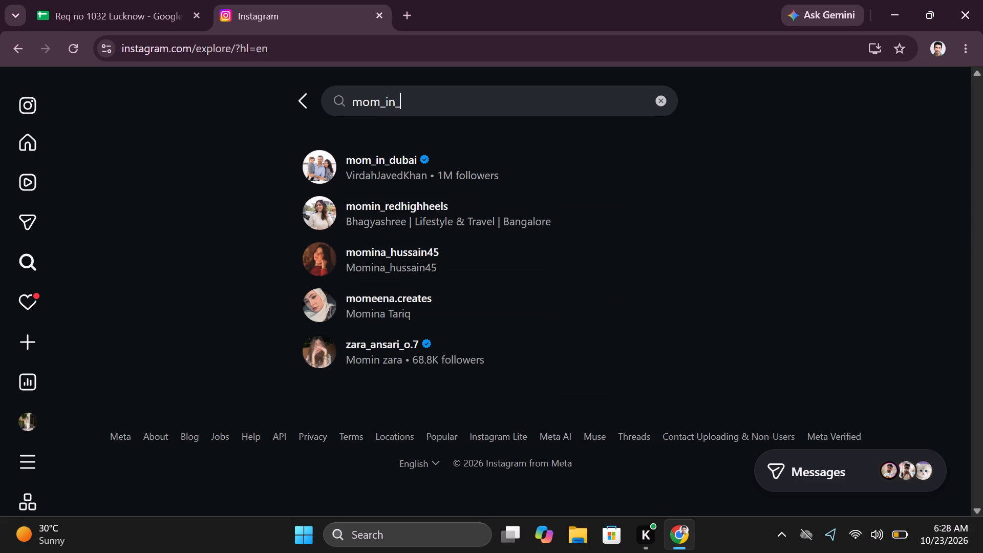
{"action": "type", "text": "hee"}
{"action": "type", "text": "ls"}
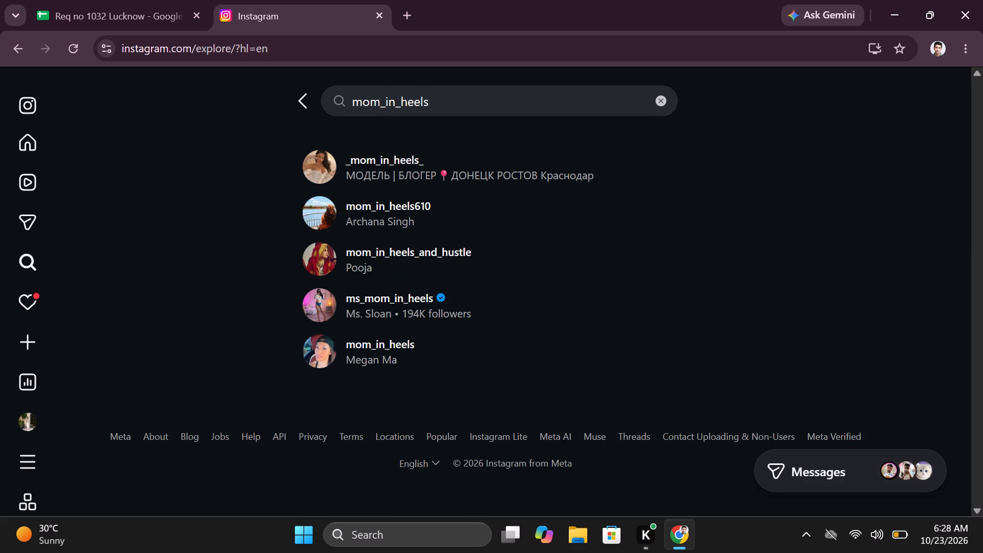
{"action": "left_click", "coordinate": [429, 206]}
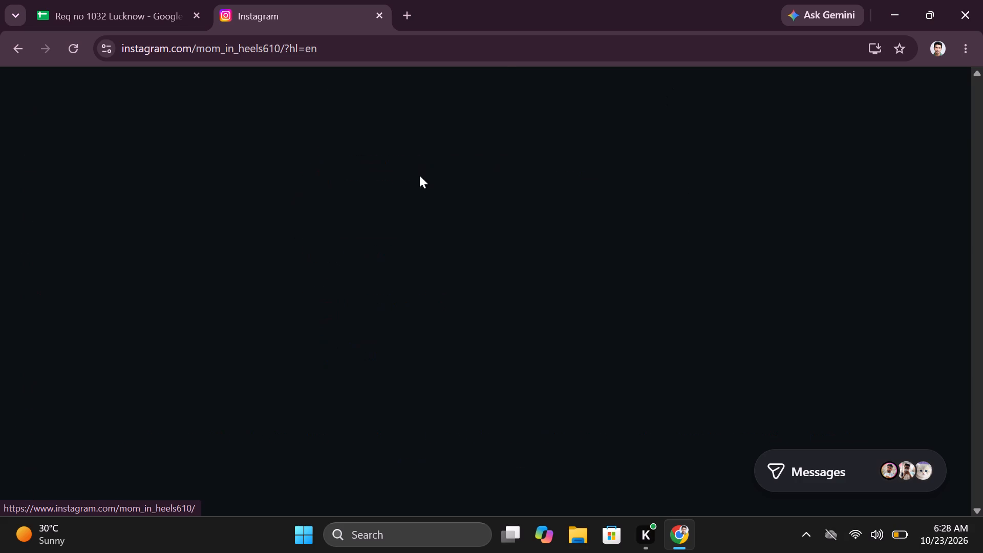
{"action": "double_click", "coordinate": [399, 46]}
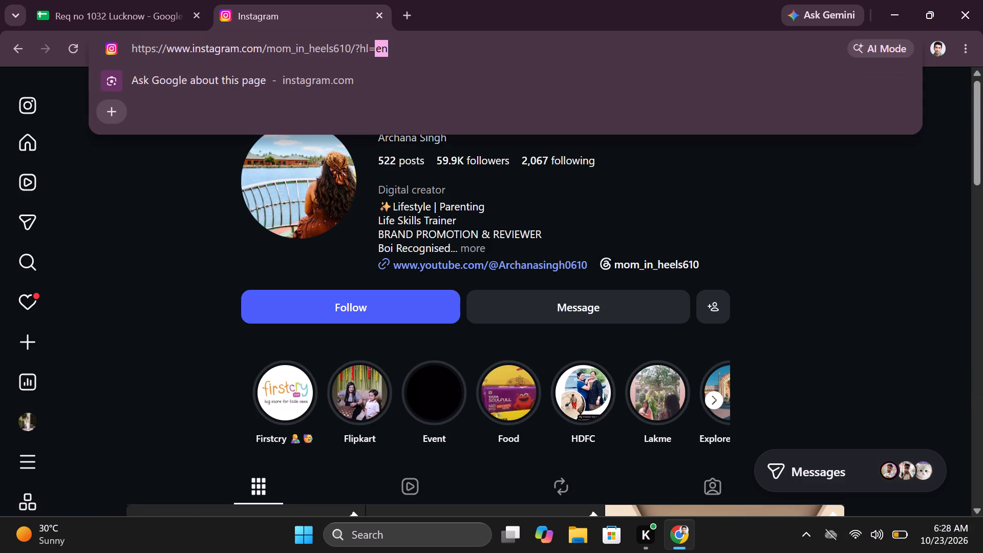
{"action": "key", "text": "BackSpace"}
{"action": "key", "text": "BackSpace"}
{"action": "key", "text": "BackSpace"}
{"action": "key", "text": "BackSpace"}
{"action": "key", "text": "BackSpace"}
{"action": "key", "text": "BackSpace"}
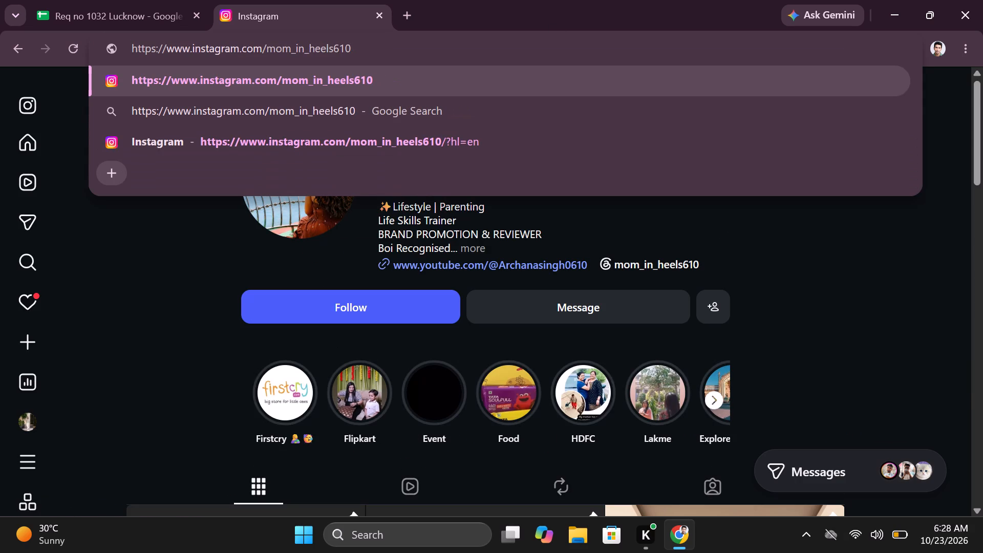
{"action": "key", "text": "ctrl+a"}
{"action": "key", "text": "ctrl+c"}
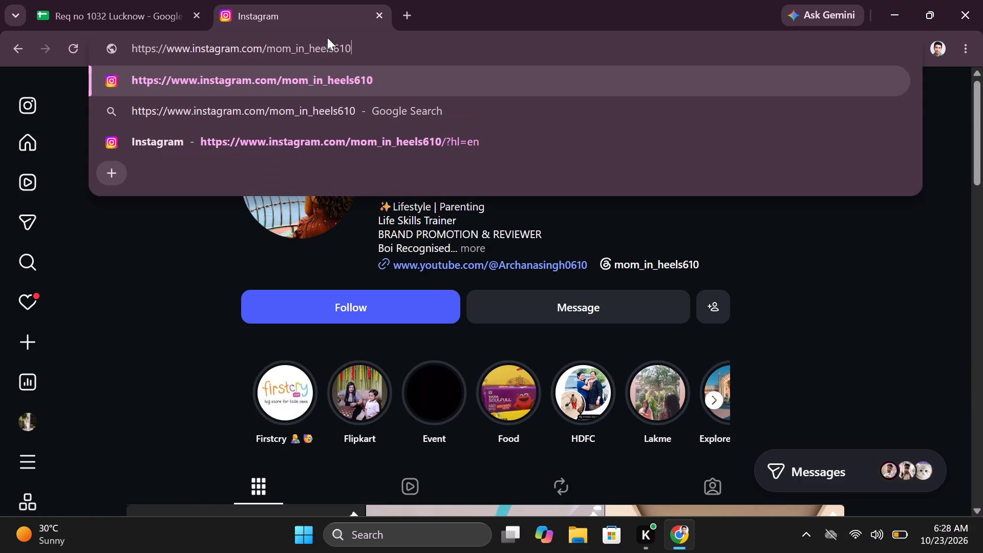
In the Lucknow spreadsheet, add the copied profile link to A36 and enter its follower count, 59.9K, in B36.
{"action": "left_click", "coordinate": [141, 0]}
{"action": "left_click", "coordinate": [237, 287]}
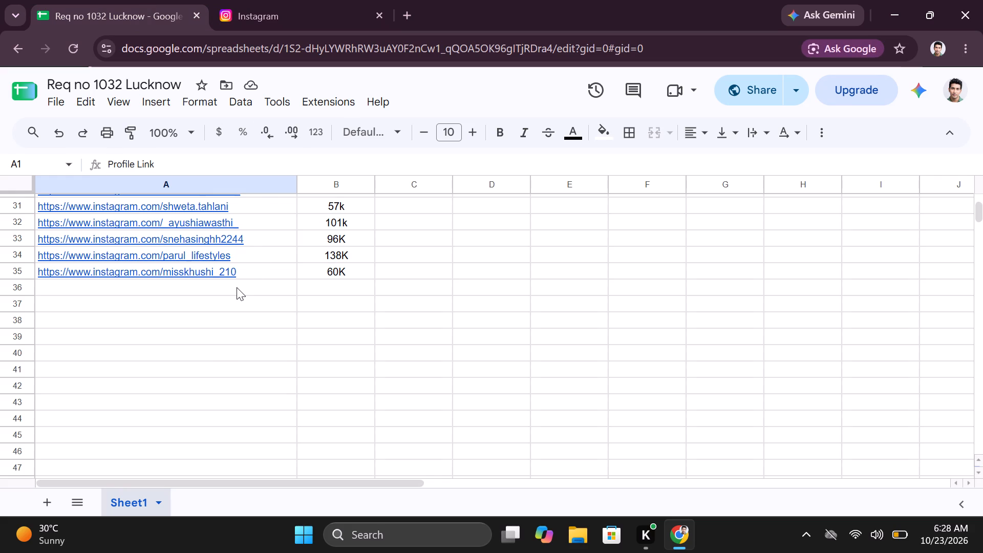
{"action": "key", "text": "ctrl+v"}
{"action": "key", "text": "Tab"}
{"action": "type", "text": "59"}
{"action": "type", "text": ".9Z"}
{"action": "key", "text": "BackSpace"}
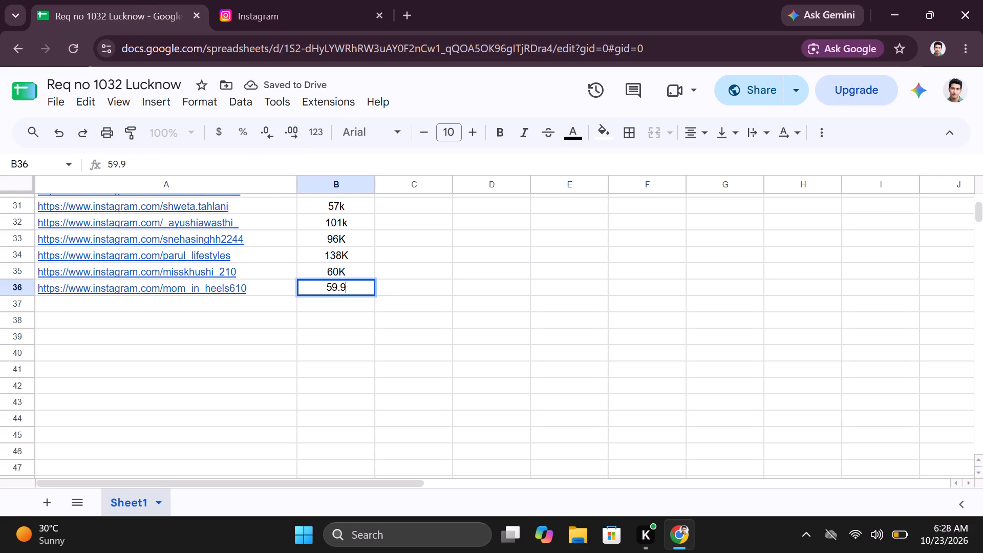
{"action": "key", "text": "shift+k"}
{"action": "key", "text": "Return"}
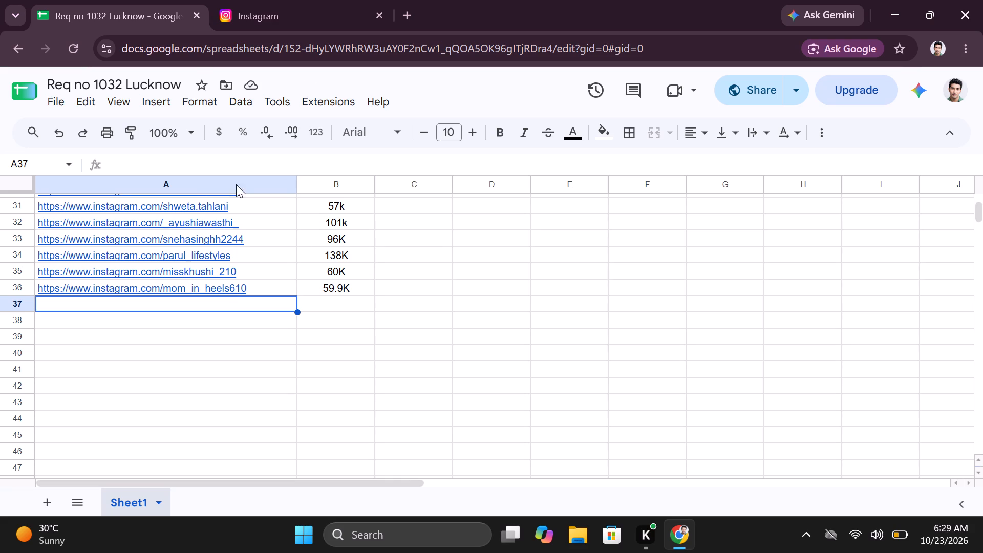
Open a new browser tab and begin a web search query with "kanpur im".
{"action": "left_click", "coordinate": [406, 9]}
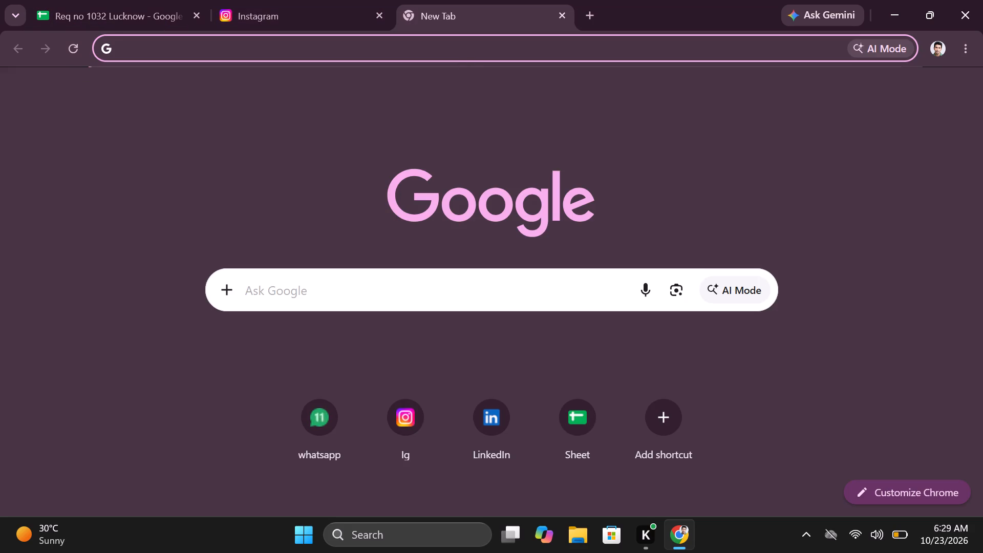
{"action": "left_click", "coordinate": [466, 49]}
{"action": "type", "text": "kanpue"}
{"action": "key", "text": "BackSpace"}
{"action": "type", "text": "r im"}
{"action": "key", "text": "BackSpace"}
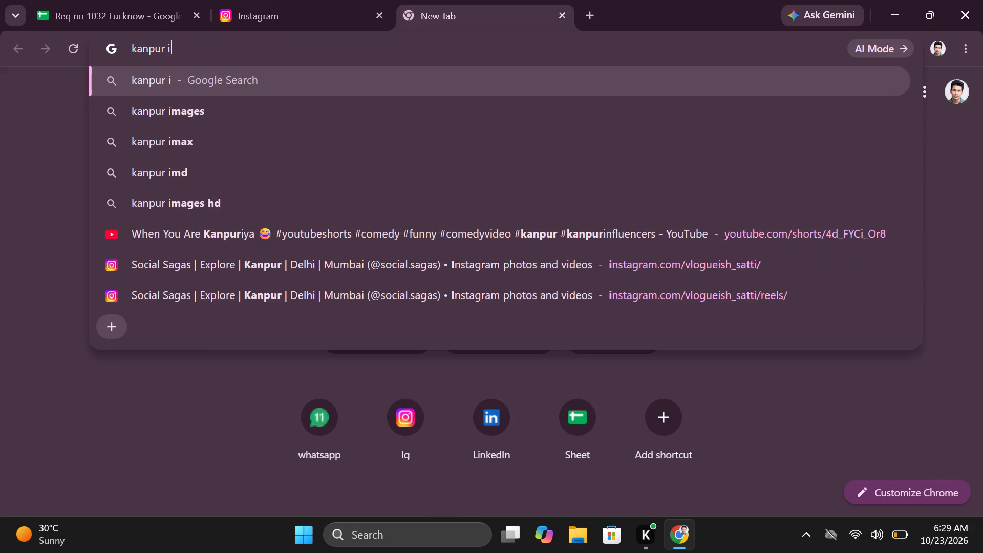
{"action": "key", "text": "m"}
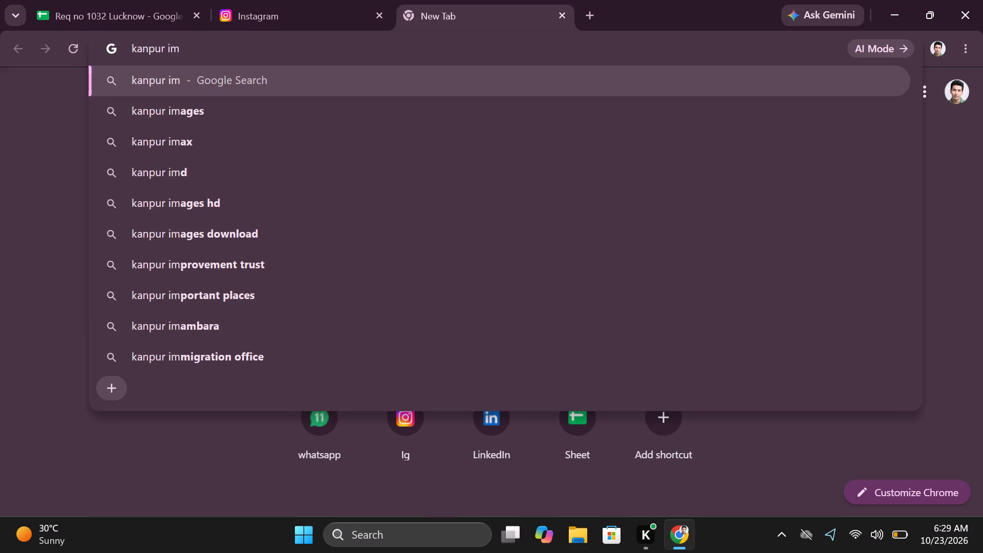
Search the web for "kanpur in lucknow".
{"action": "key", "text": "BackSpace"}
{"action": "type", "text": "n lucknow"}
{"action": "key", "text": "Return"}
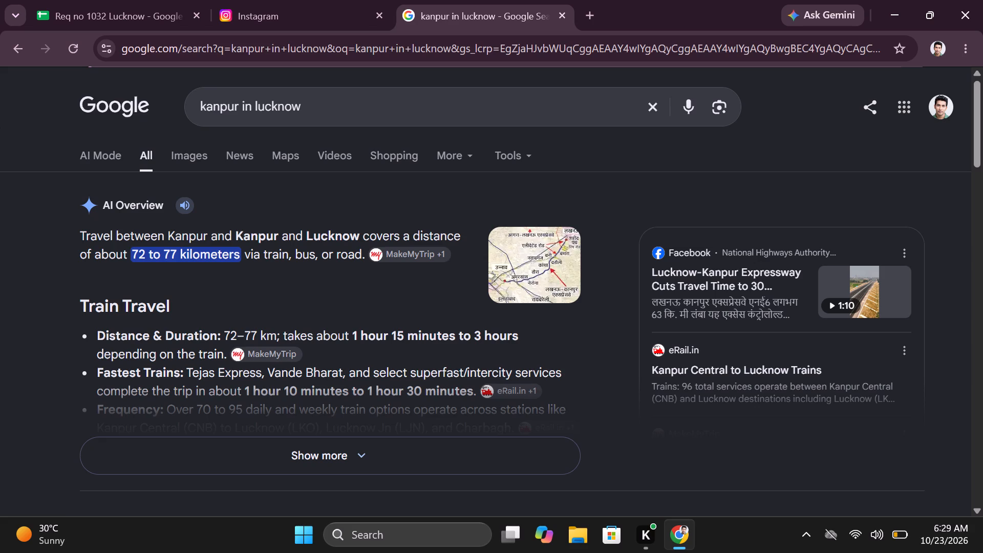
{"action": "left_click", "coordinate": [337, 1]}
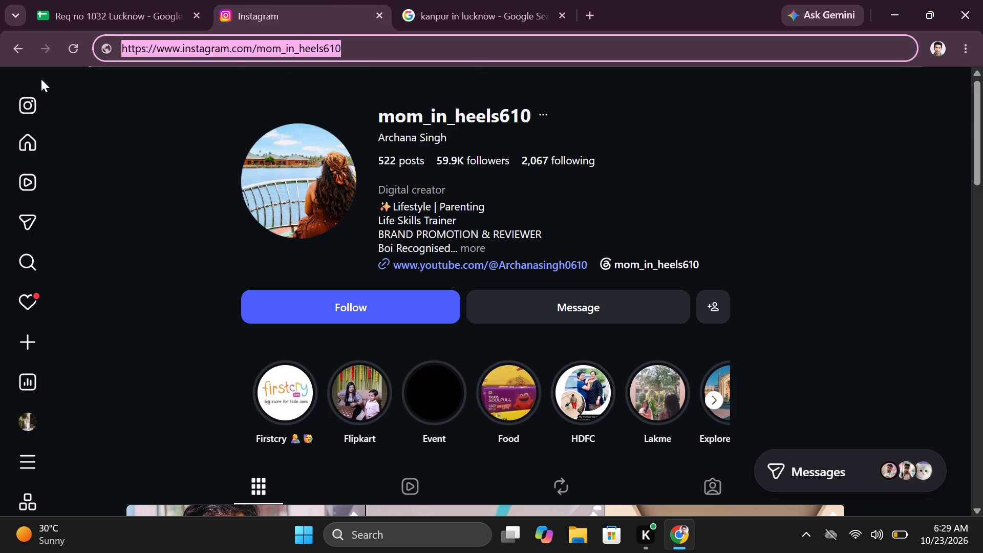
{"action": "left_click", "coordinate": [38, 268]}
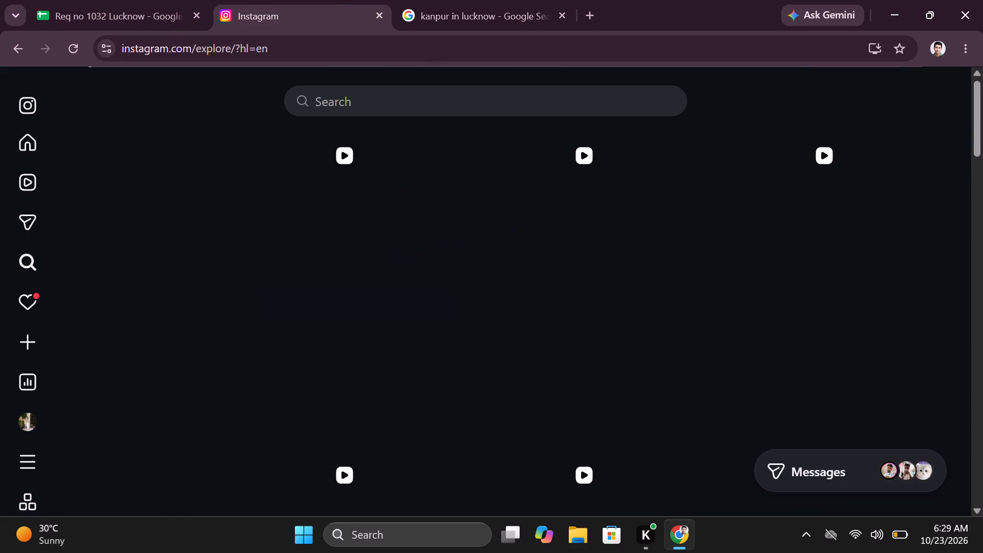
{"action": "left_click", "coordinate": [489, 99]}
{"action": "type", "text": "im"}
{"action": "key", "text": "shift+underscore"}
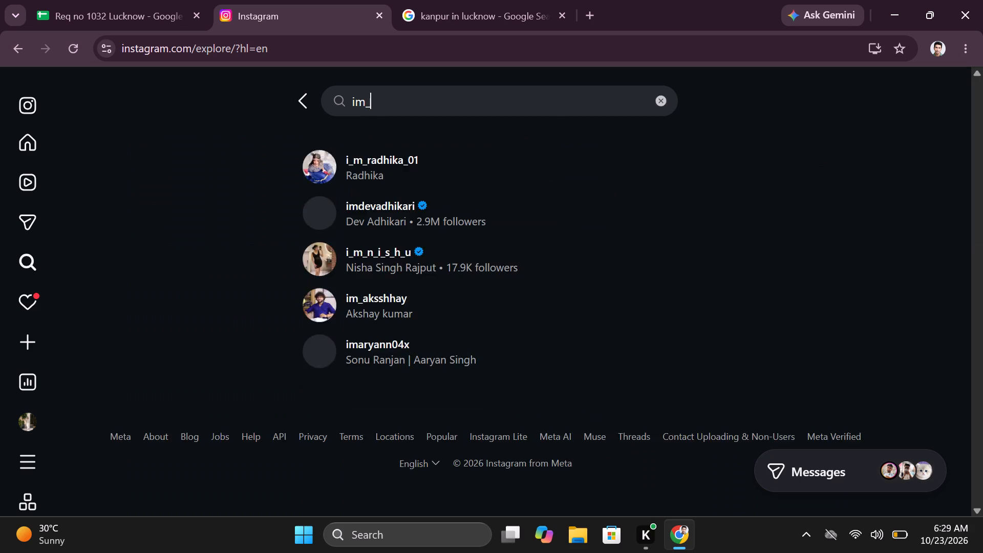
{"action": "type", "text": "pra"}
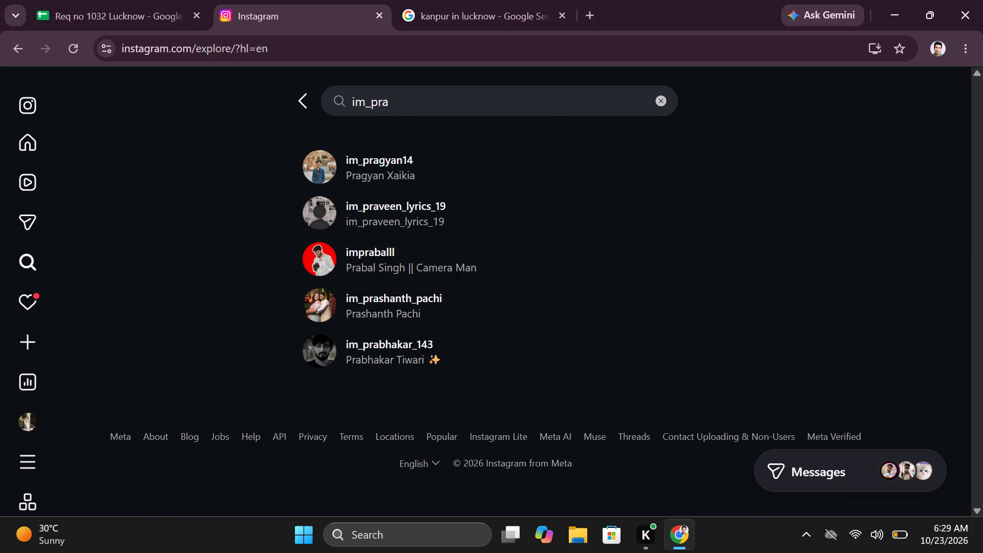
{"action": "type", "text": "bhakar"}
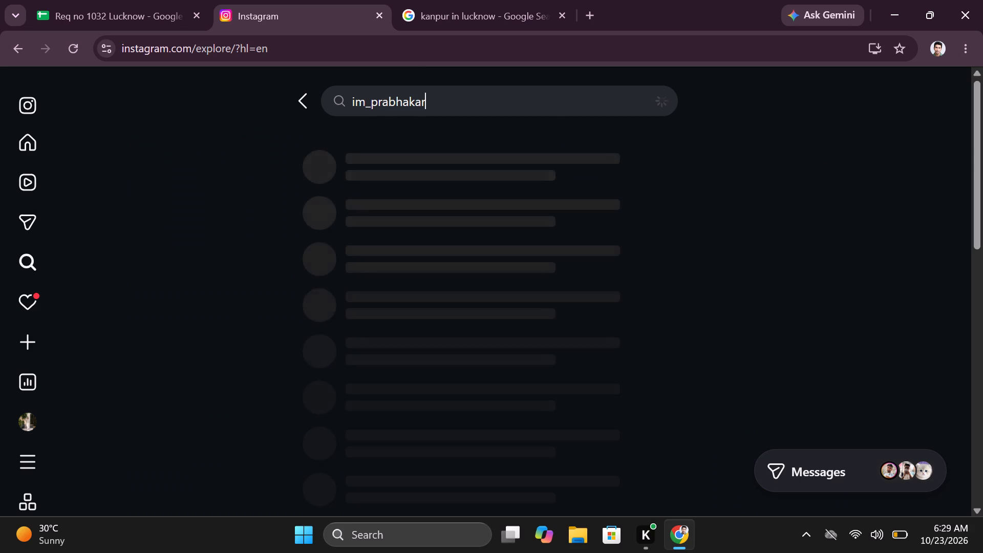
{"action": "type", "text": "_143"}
{"action": "left_click", "coordinate": [430, 173]}
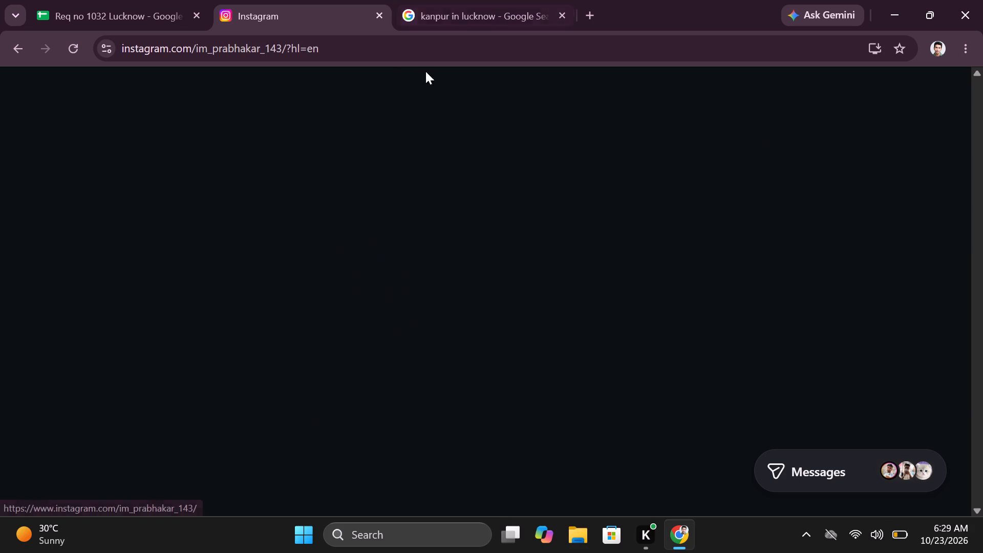
{"action": "double_click", "coordinate": [380, 52]}
{"action": "key", "text": "BackSpace"}
{"action": "key", "text": "BackSpace"}
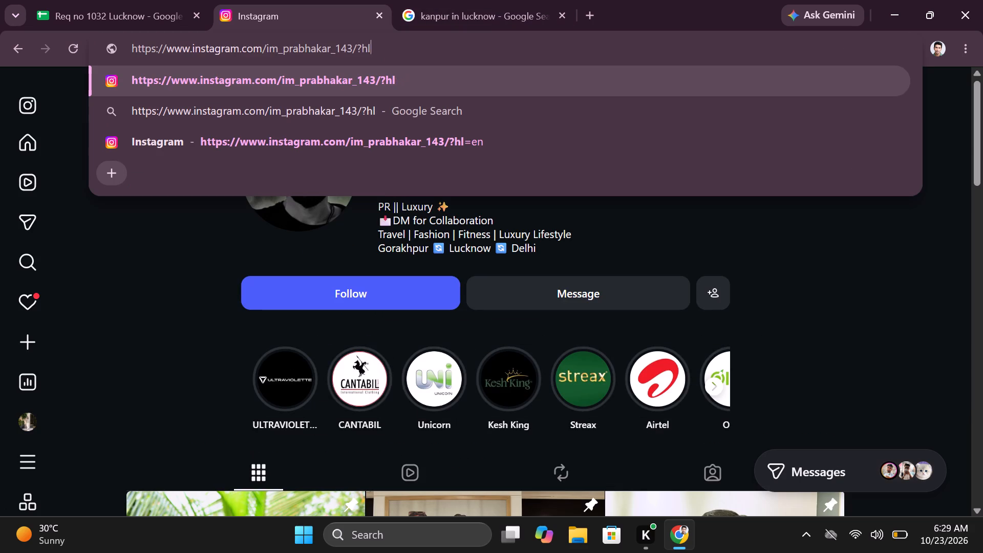
{"action": "key", "text": "BackSpace"}
{"action": "key", "text": "BackSpace"}
{"action": "key", "text": "BackSpace"}
{"action": "key", "text": "BackSpace"}
{"action": "key", "text": "ctrl+a"}
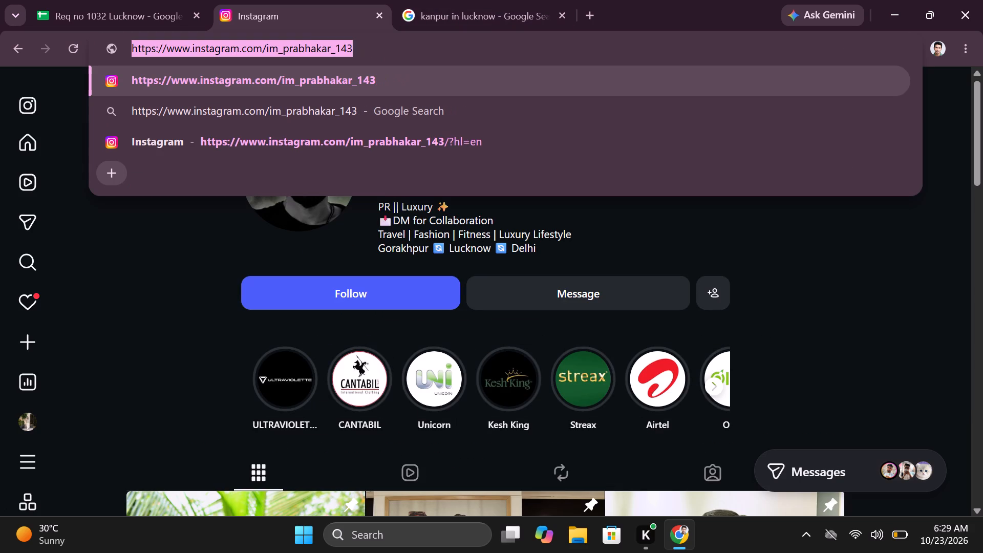
{"action": "key", "text": "ctrl+c"}
Paste the im_prabhakar_143 link into cell A37 of the Lucknow spreadsheet and enter 106K followers in B37.
{"action": "left_click", "coordinate": [122, 0]}
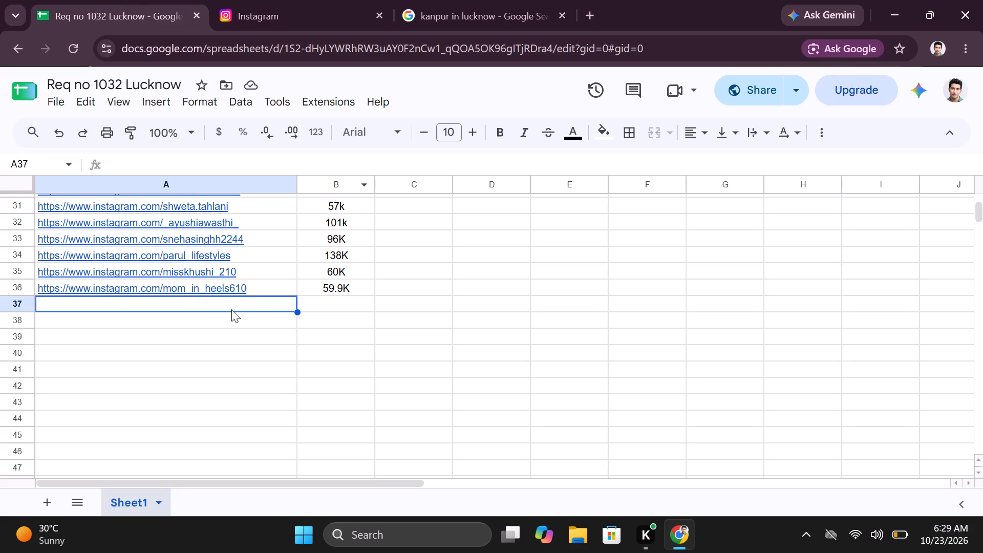
{"action": "key", "text": "ctrl+v"}
{"action": "key", "text": "Tab"}
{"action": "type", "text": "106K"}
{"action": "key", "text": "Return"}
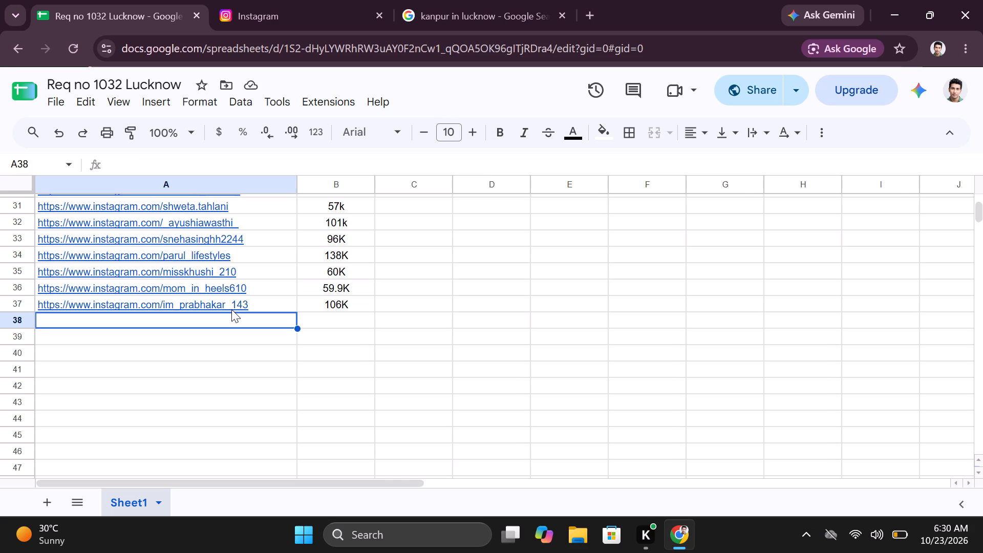
{"action": "left_click", "coordinate": [282, 3]}
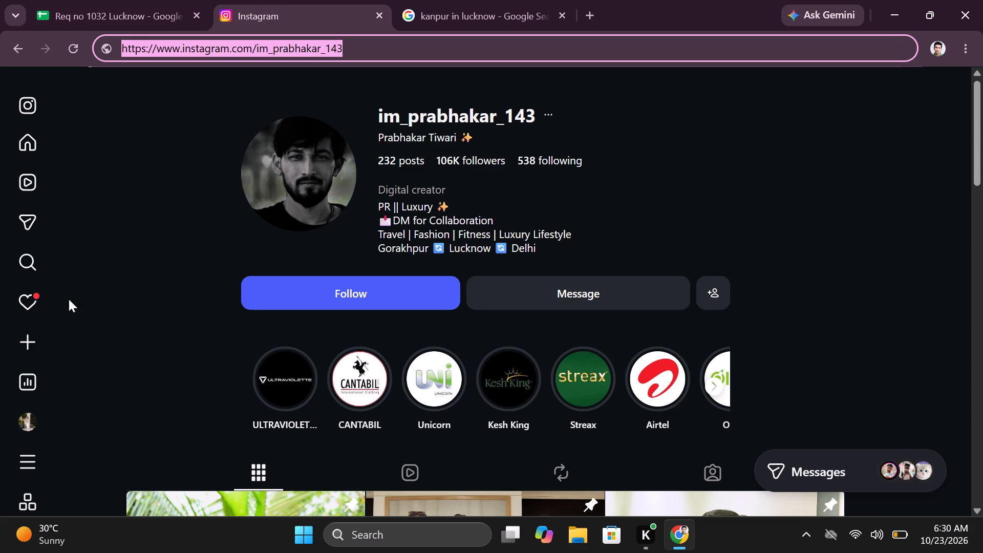
{"action": "left_click", "coordinate": [25, 266]}
{"action": "left_click", "coordinate": [471, 109]}
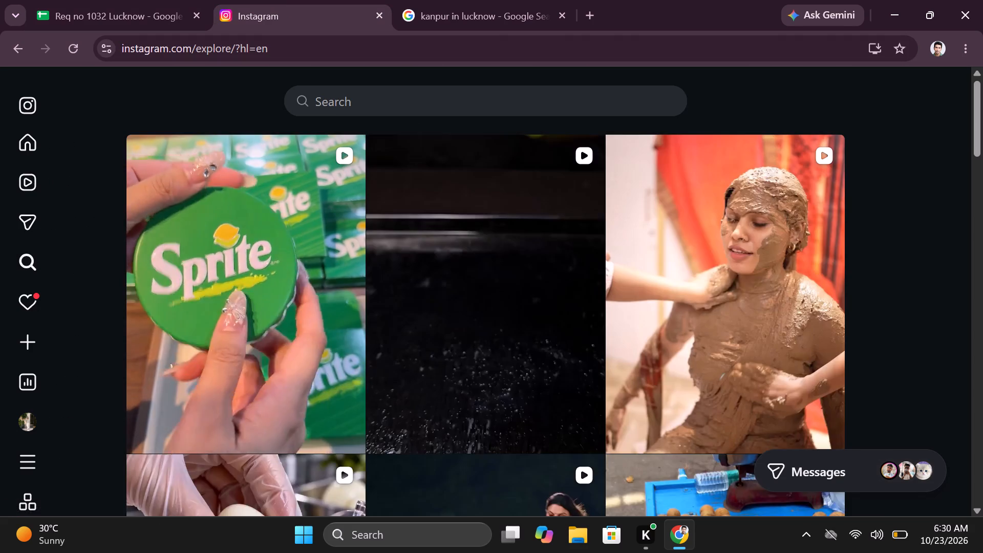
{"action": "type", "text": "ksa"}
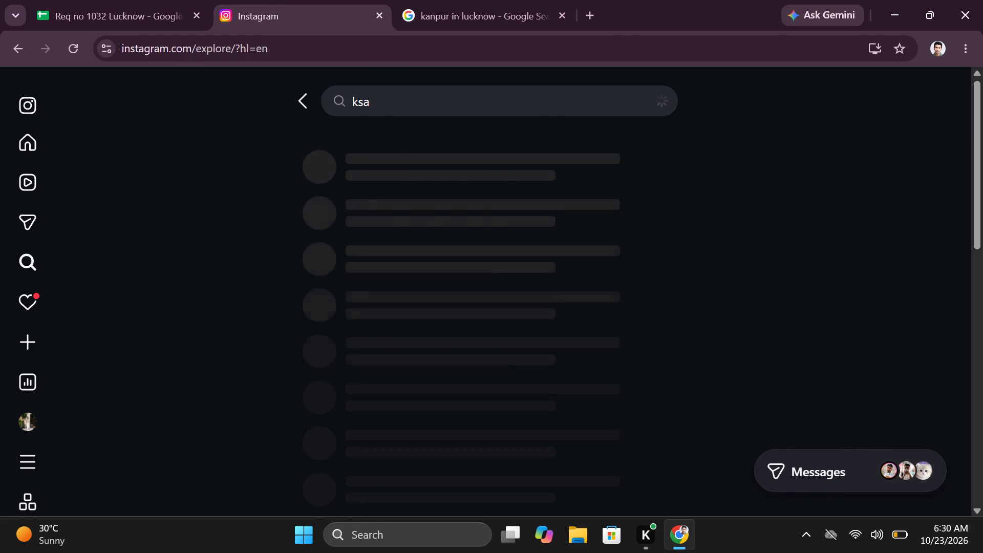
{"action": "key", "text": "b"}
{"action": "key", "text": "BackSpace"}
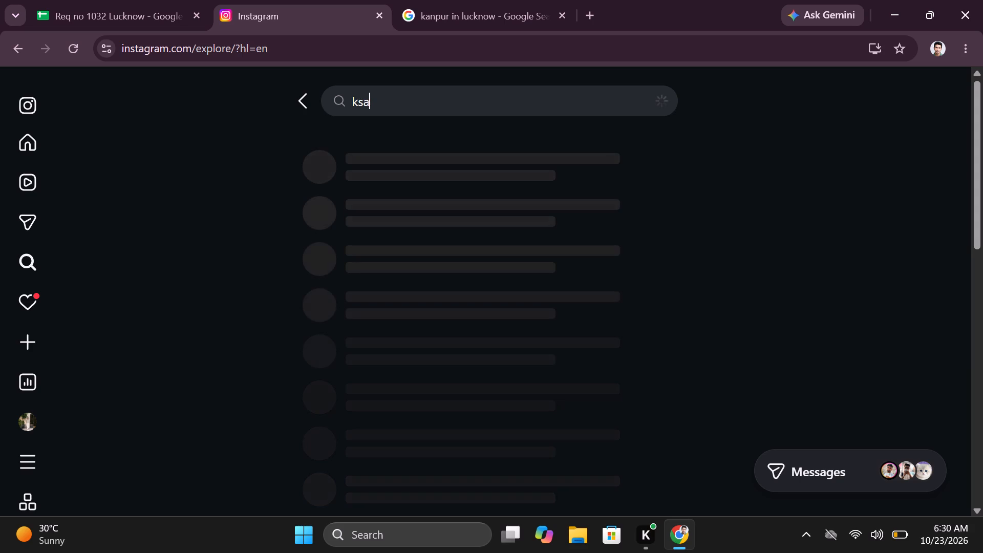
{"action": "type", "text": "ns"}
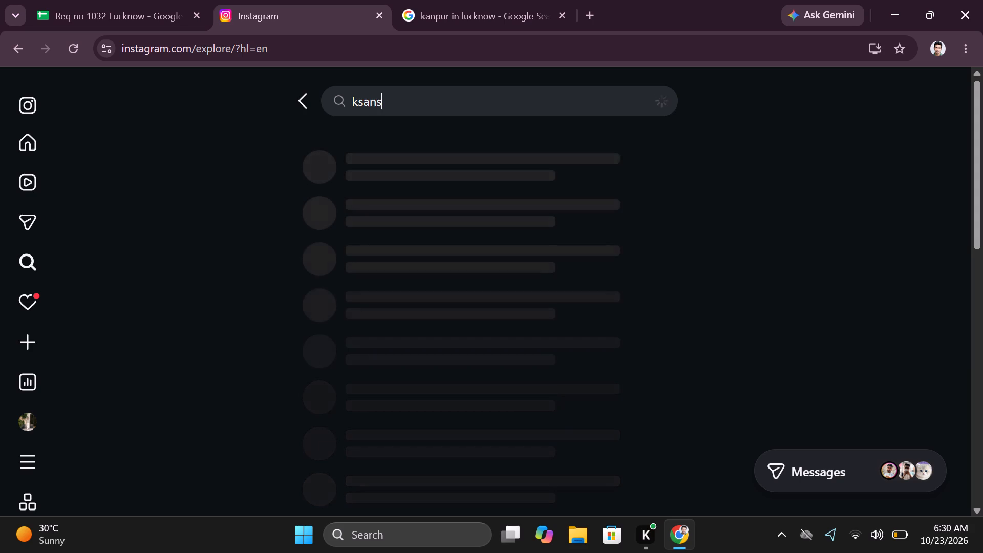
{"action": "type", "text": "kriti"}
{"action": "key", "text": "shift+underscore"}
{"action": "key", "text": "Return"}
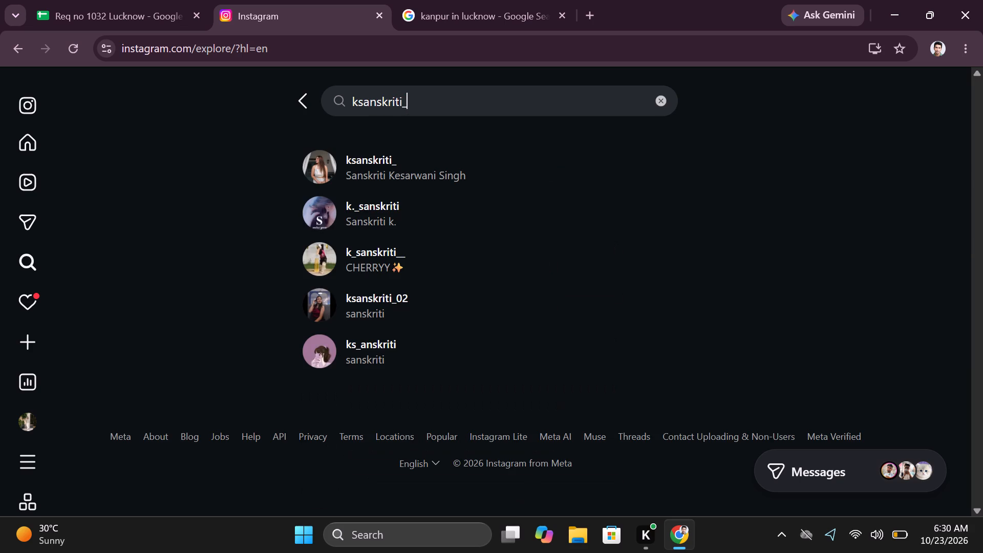
{"action": "left_click_drag", "start_coordinate": [416, 161], "coordinate": [353, 76]}
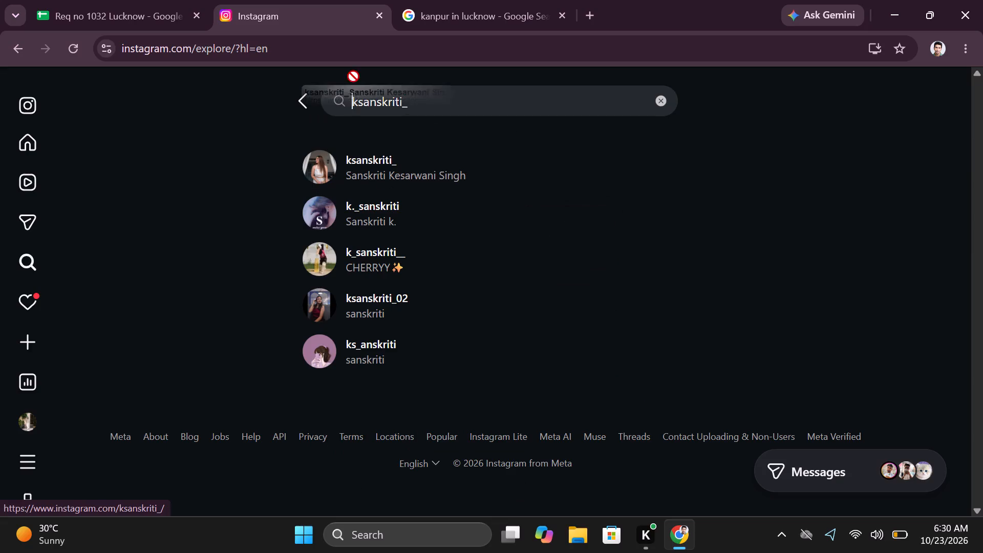
{"action": "left_click_drag", "start_coordinate": [353, 76], "coordinate": [393, 179]}
{"action": "left_click", "coordinate": [393, 179]}
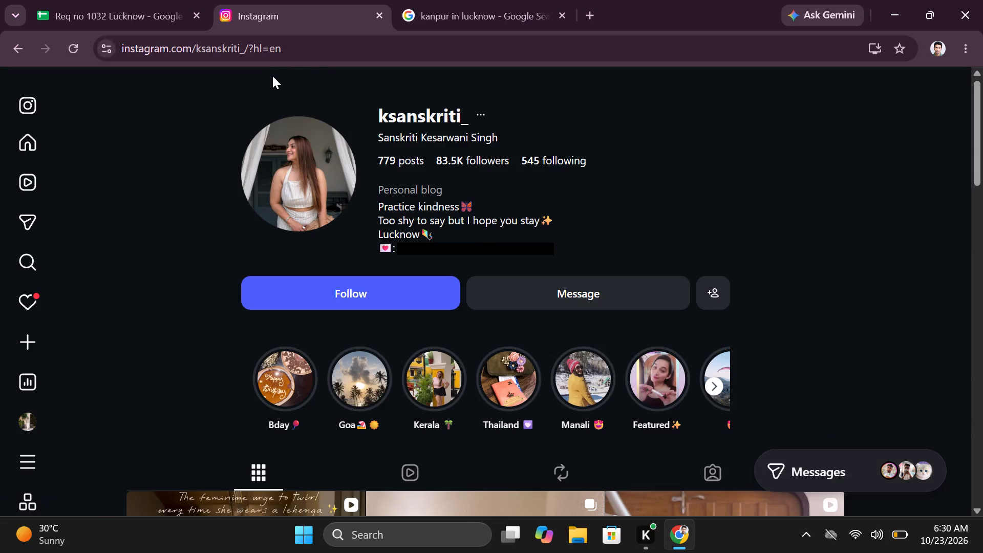
{"action": "double_click", "coordinate": [316, 47]}
{"action": "key", "text": "BackSpace"}
{"action": "key", "text": "BackSpace"}
{"action": "key", "text": "BackSpace"}
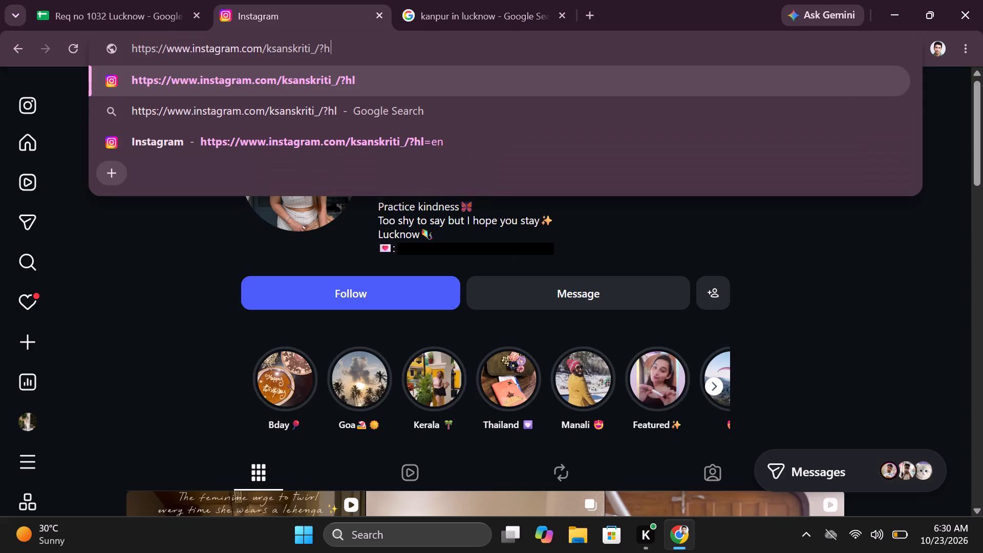
{"action": "key", "text": "BackSpace"}
{"action": "key", "text": "BackSpace"}
{"action": "key", "text": "BackSpace"}
{"action": "key", "text": "ctrl+a"}
{"action": "key", "text": "ctrl+c"}
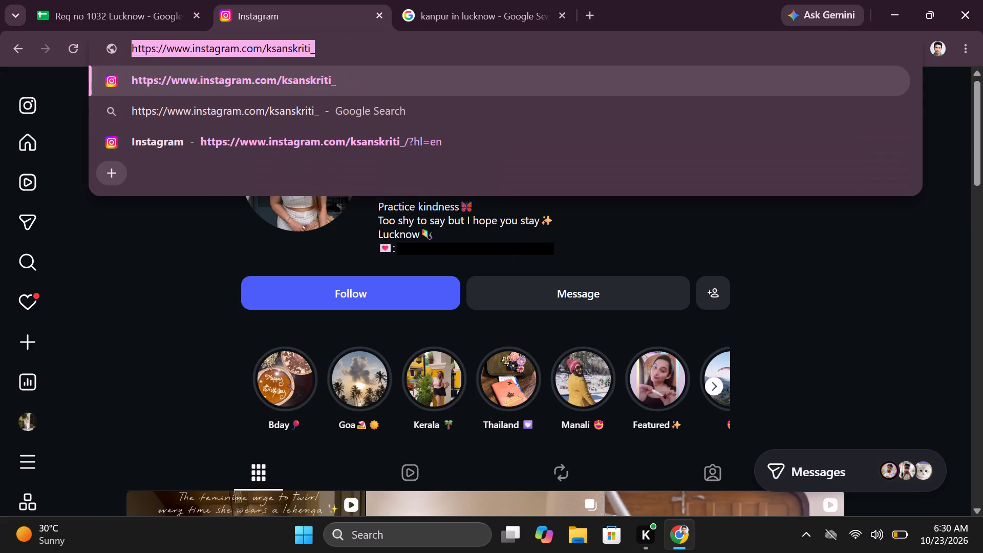
{"action": "left_click", "coordinate": [168, 245]}
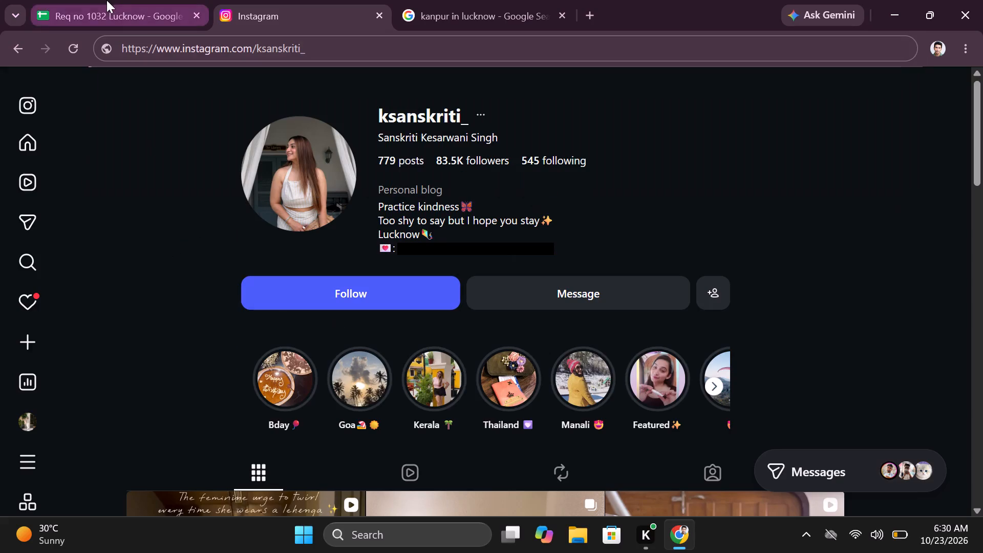
{"action": "left_click", "coordinate": [106, 0]}
{"action": "key", "text": "ctrl+v"}
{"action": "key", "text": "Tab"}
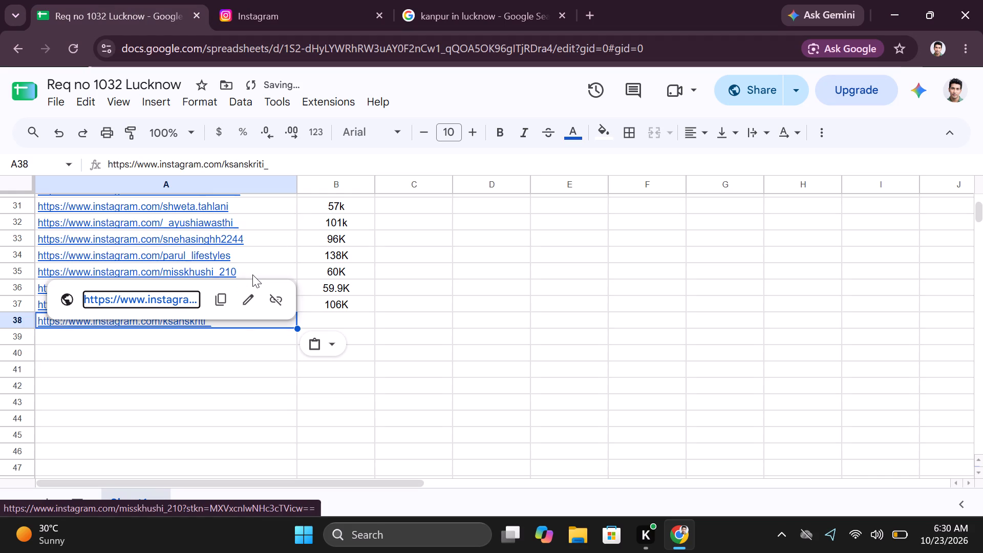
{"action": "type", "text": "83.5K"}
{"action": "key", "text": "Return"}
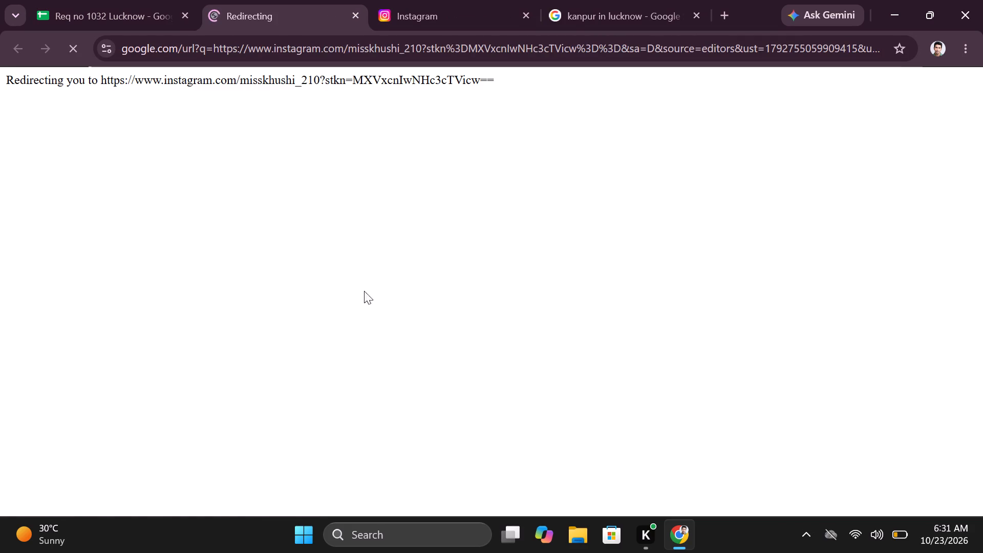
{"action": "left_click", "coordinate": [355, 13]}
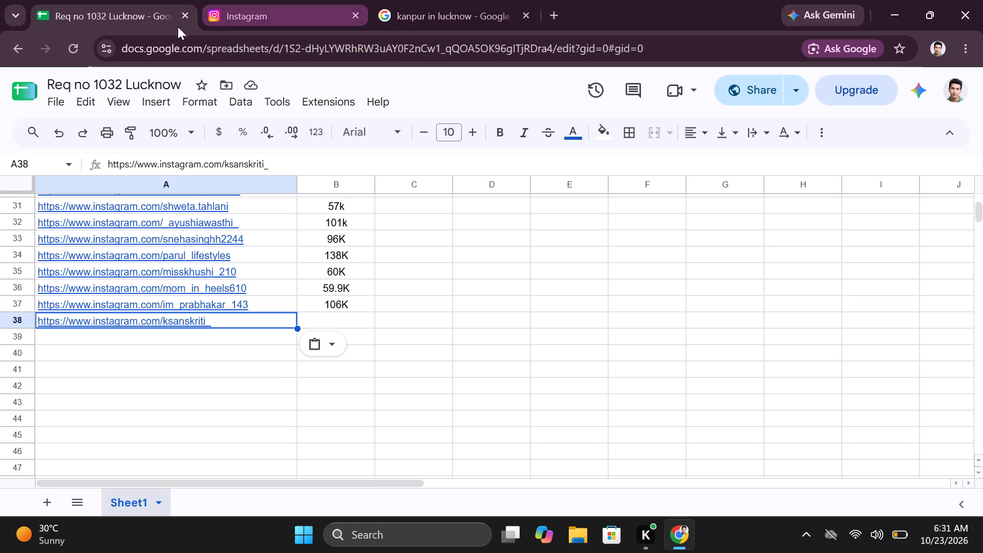
{"action": "left_click", "coordinate": [336, 321]}
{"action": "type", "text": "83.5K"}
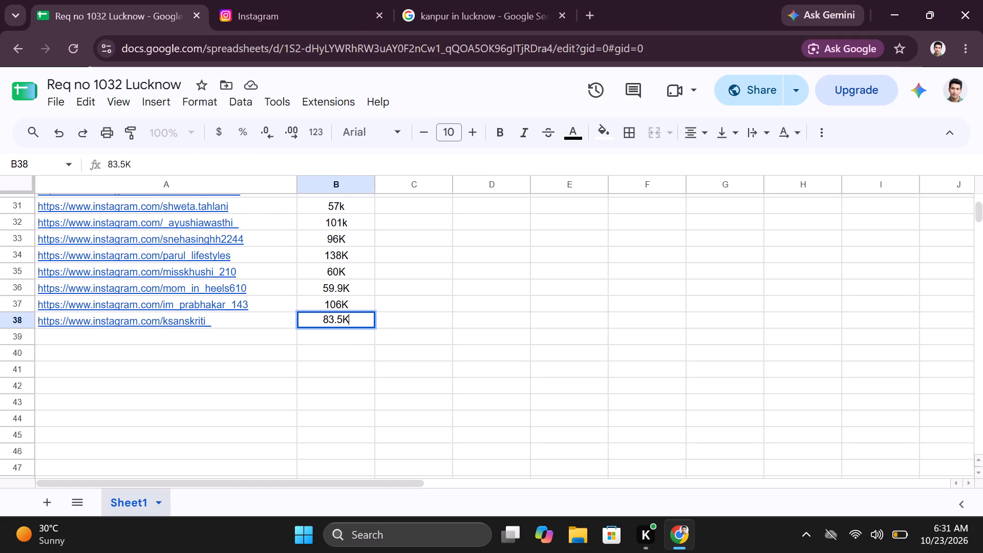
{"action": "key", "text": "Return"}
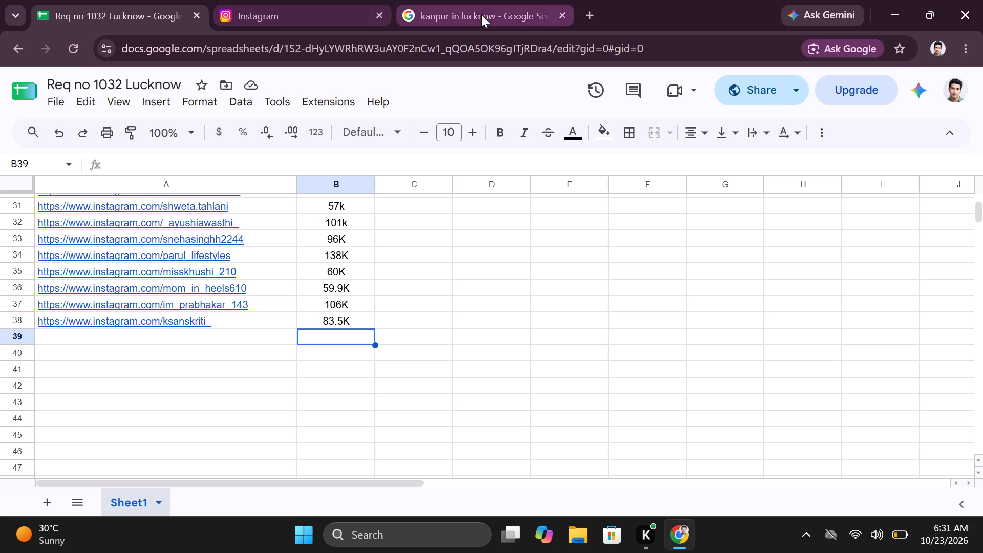
{"action": "left_click", "coordinate": [306, 1]}
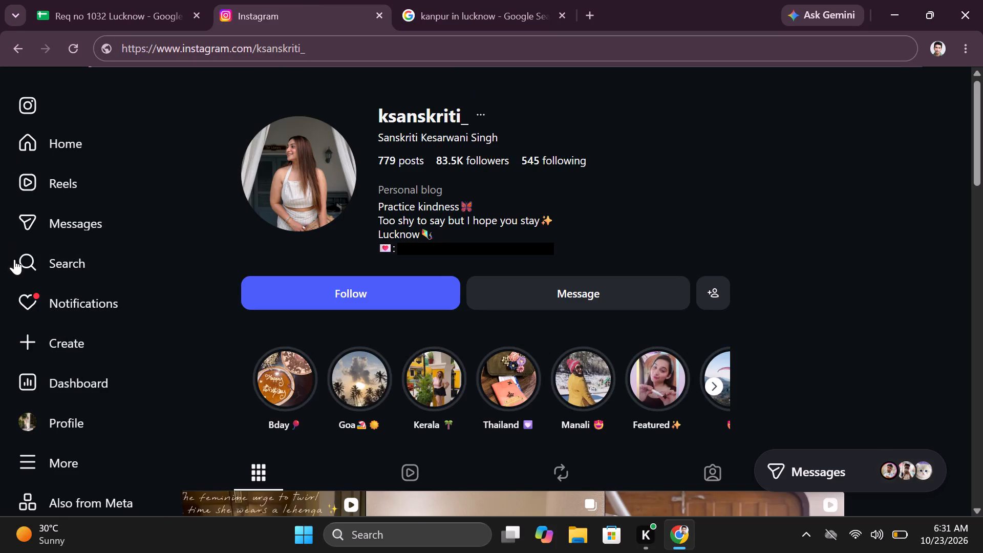
{"action": "left_click", "coordinate": [30, 268]}
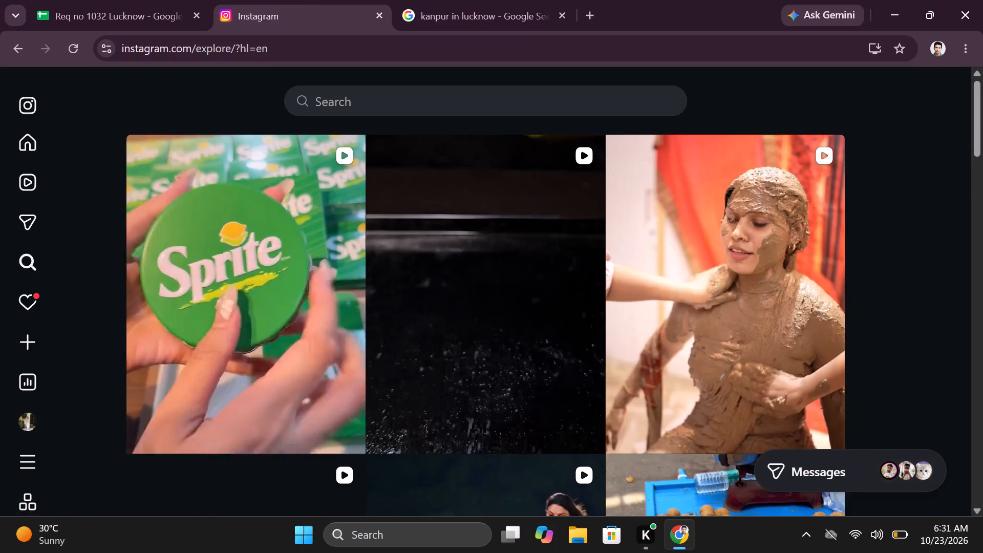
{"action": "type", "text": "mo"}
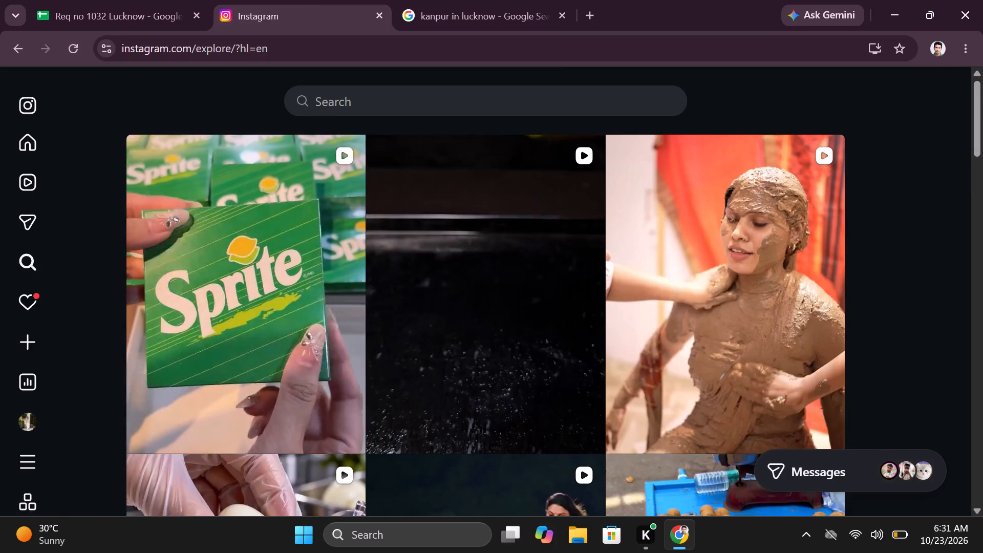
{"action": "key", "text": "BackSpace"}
{"action": "left_click", "coordinate": [514, 106]}
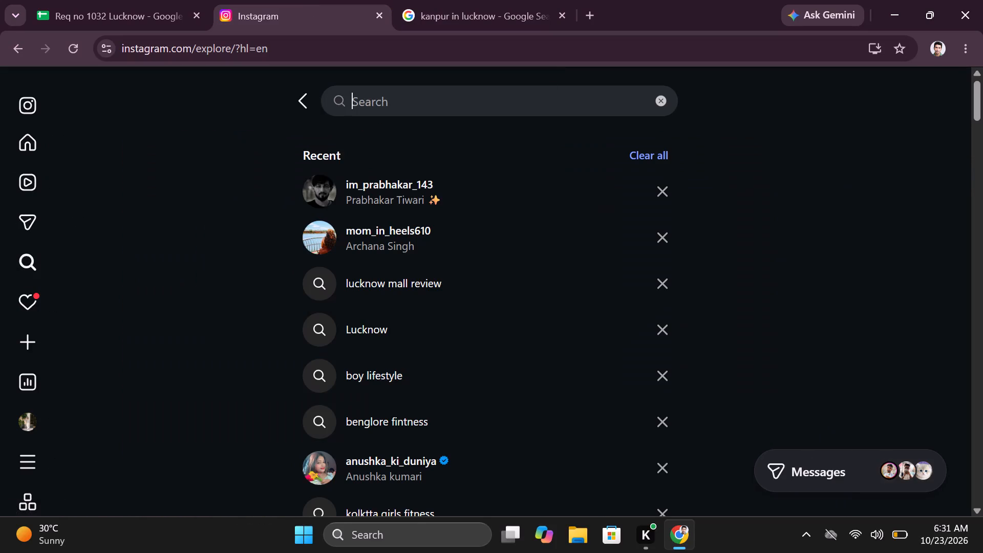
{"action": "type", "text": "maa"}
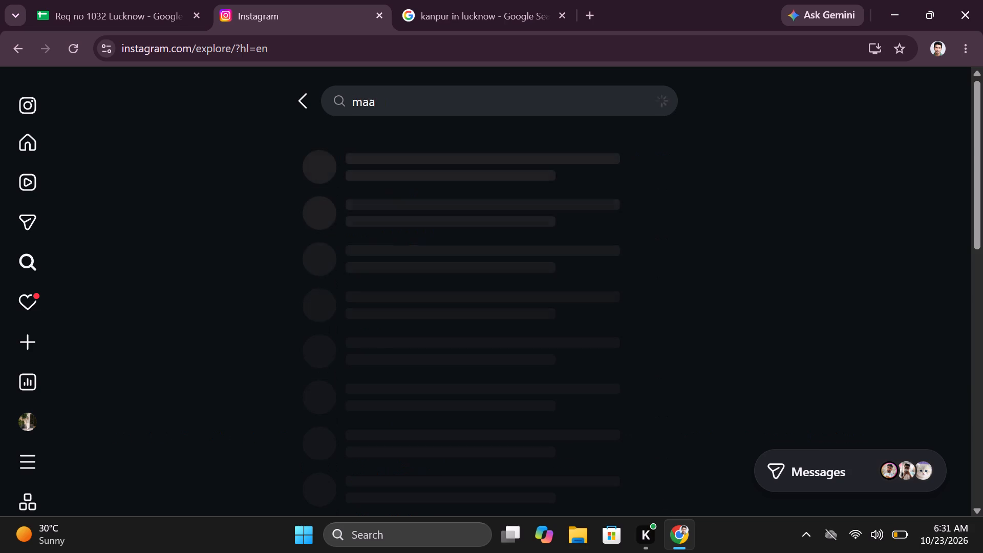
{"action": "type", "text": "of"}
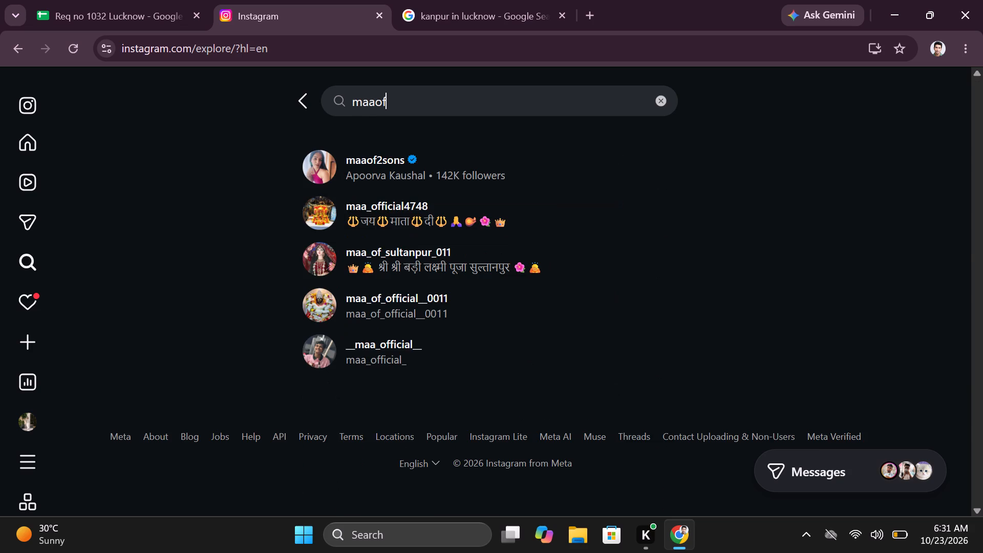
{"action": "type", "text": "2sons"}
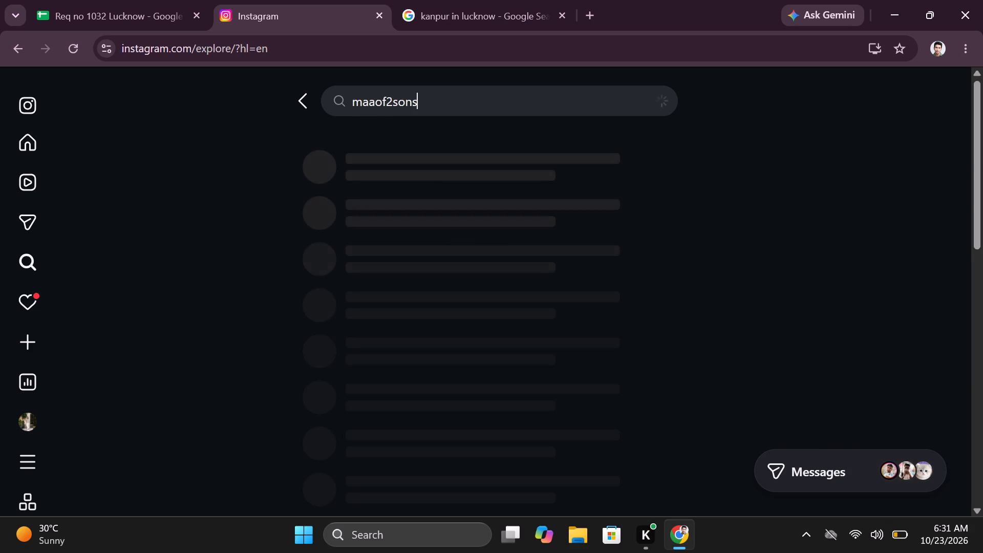
{"action": "left_click_drag", "start_coordinate": [414, 172], "coordinate": [474, 178]}
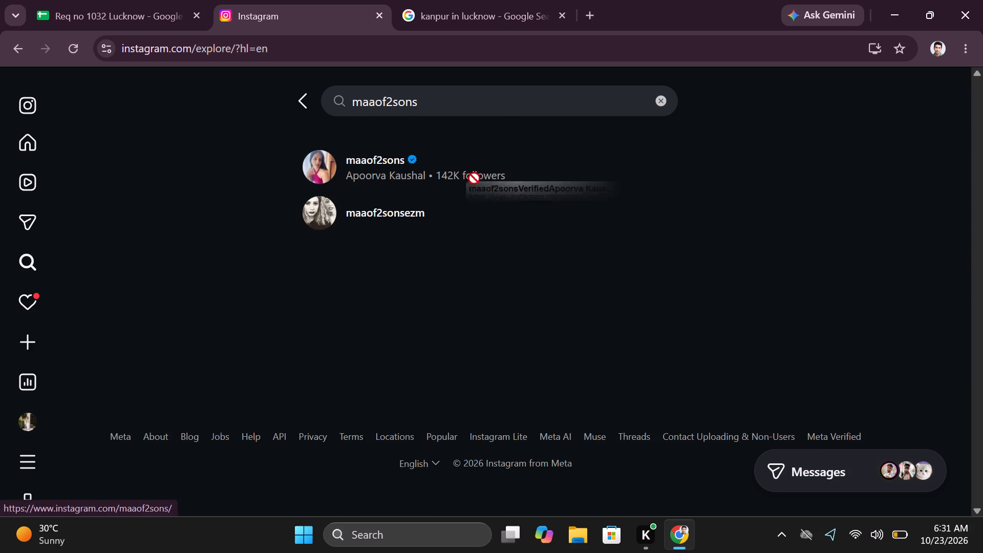
{"action": "left_click_drag", "start_coordinate": [474, 178], "coordinate": [377, 60]}
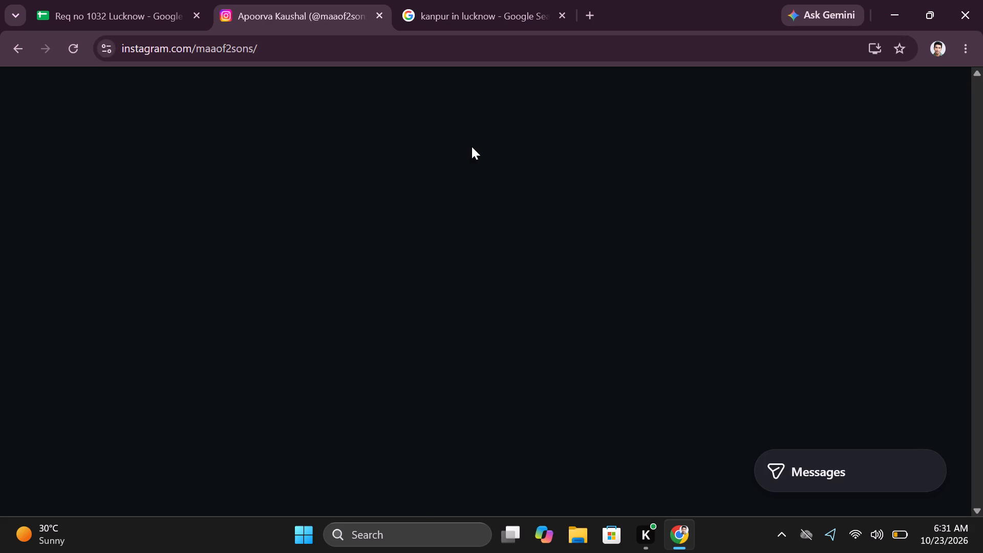
Copy the maaof2sons profile link into cell A39 of the Lucknow spreadsheet and enter 142K followers in B39.
{"action": "left_click", "coordinate": [328, 53]}
{"action": "key", "text": "ctrl+c"}
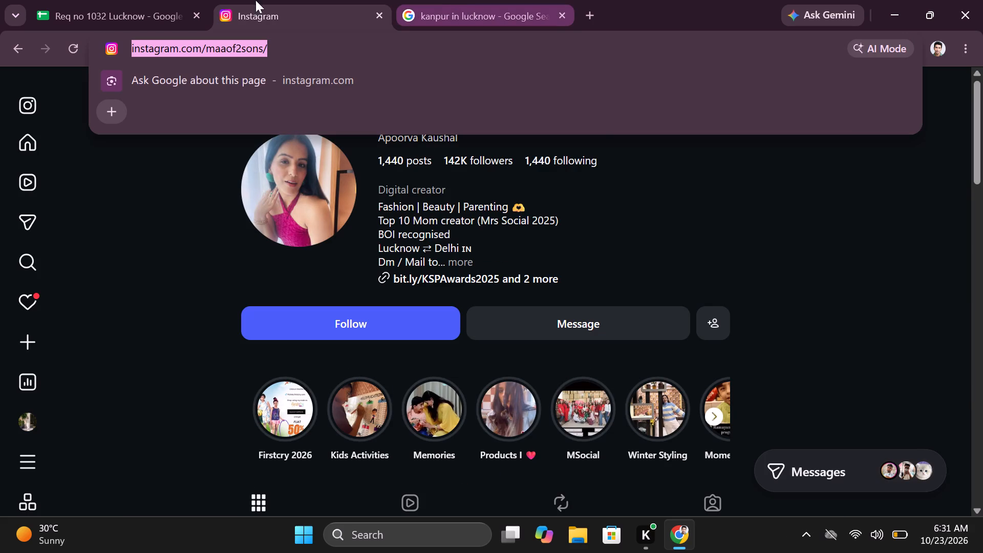
{"action": "left_click", "coordinate": [116, 0]}
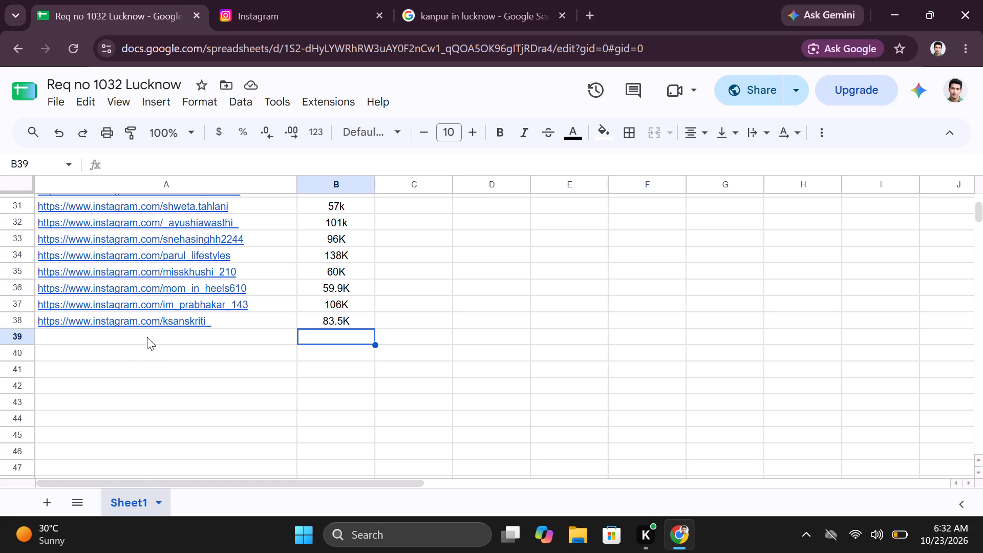
{"action": "left_click", "coordinate": [147, 337]}
{"action": "key", "text": "ctrl+v"}
{"action": "key", "text": "Tab"}
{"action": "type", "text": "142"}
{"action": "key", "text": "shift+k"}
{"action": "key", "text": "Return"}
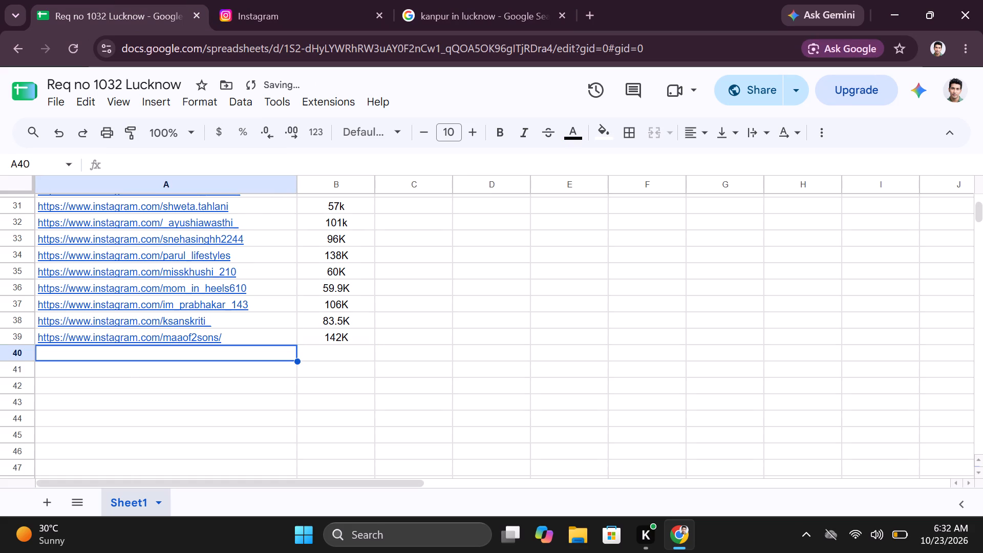
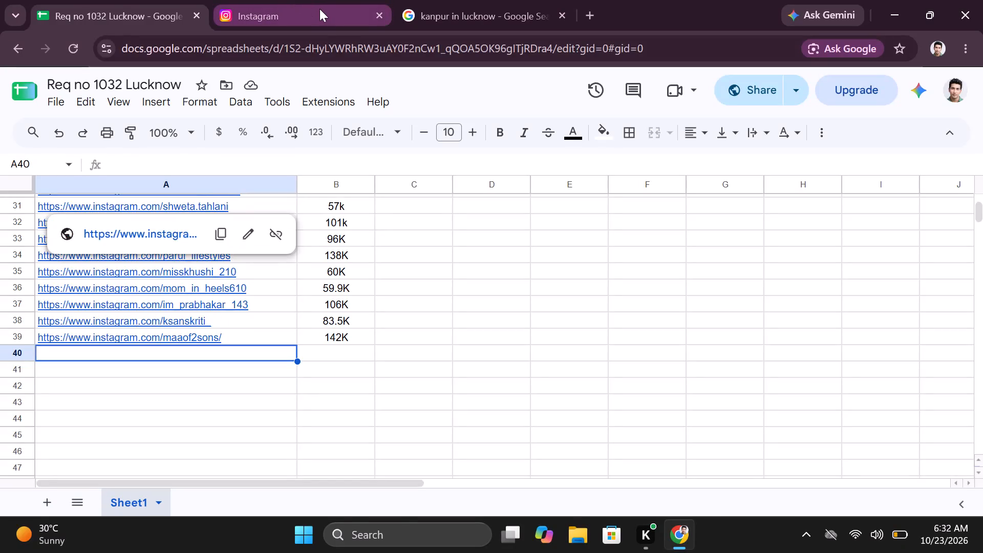
{"action": "left_click", "coordinate": [319, 9]}
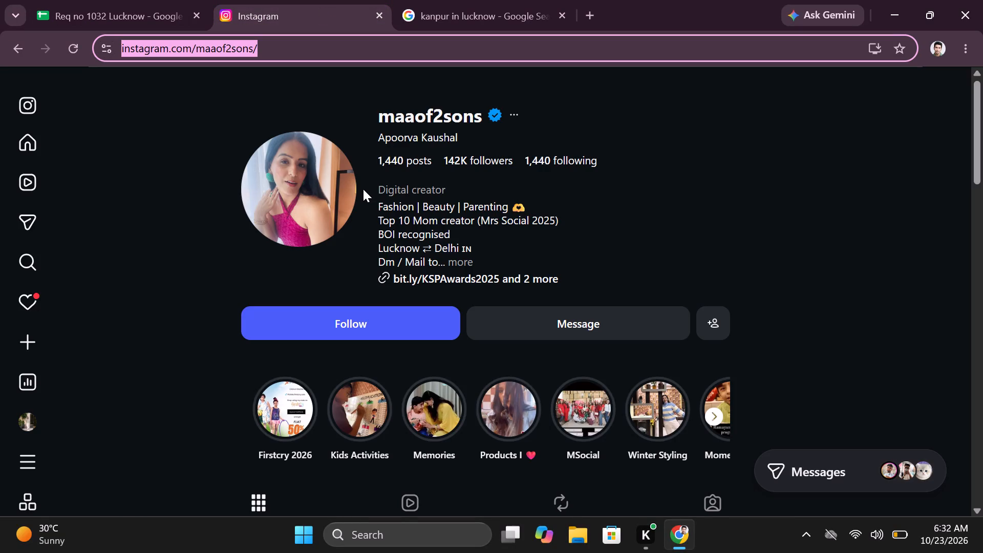
{"action": "left_click", "coordinate": [33, 275]}
{"action": "left_click", "coordinate": [377, 104]}
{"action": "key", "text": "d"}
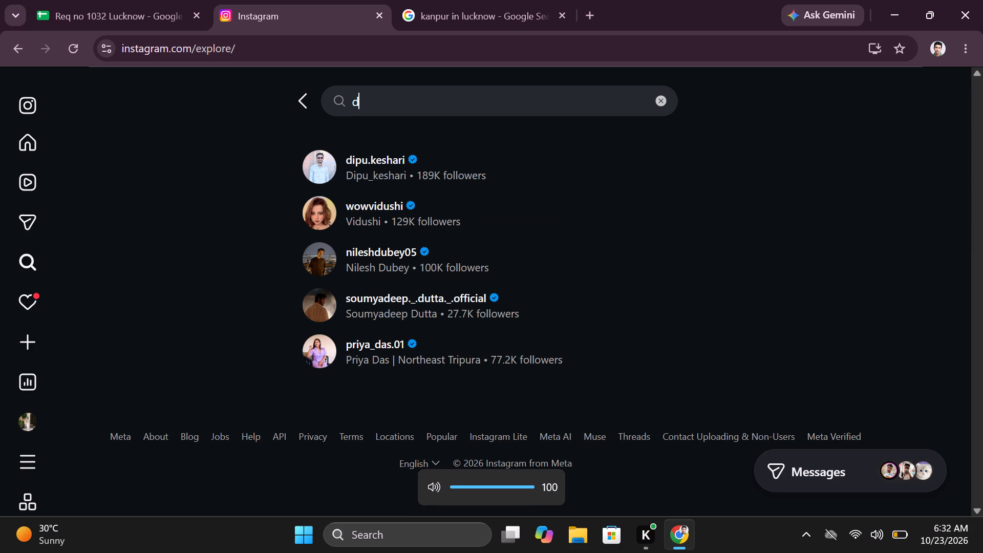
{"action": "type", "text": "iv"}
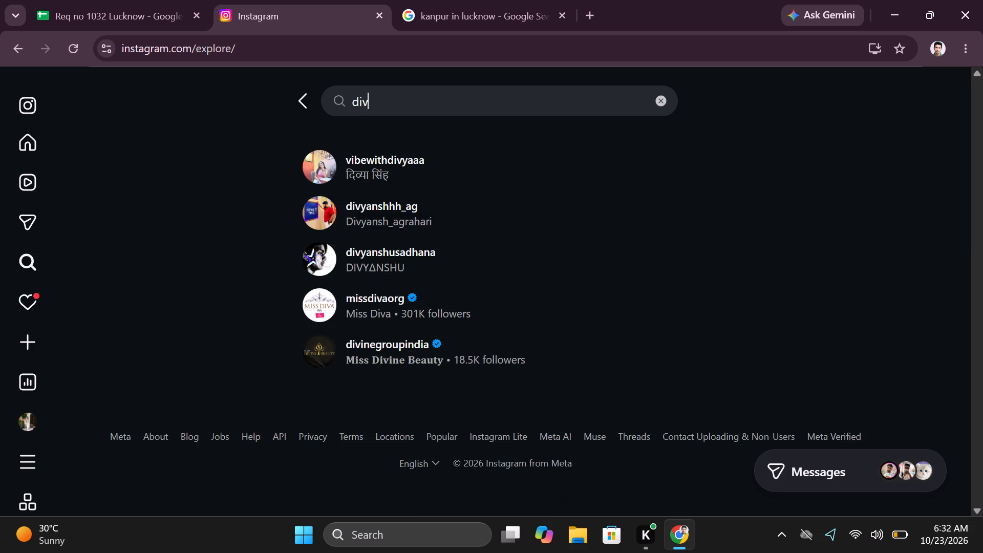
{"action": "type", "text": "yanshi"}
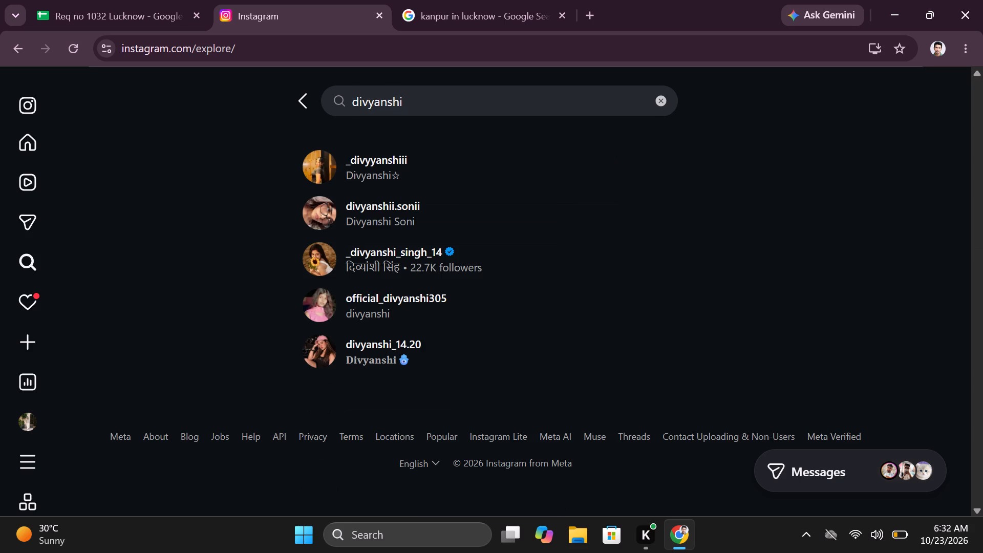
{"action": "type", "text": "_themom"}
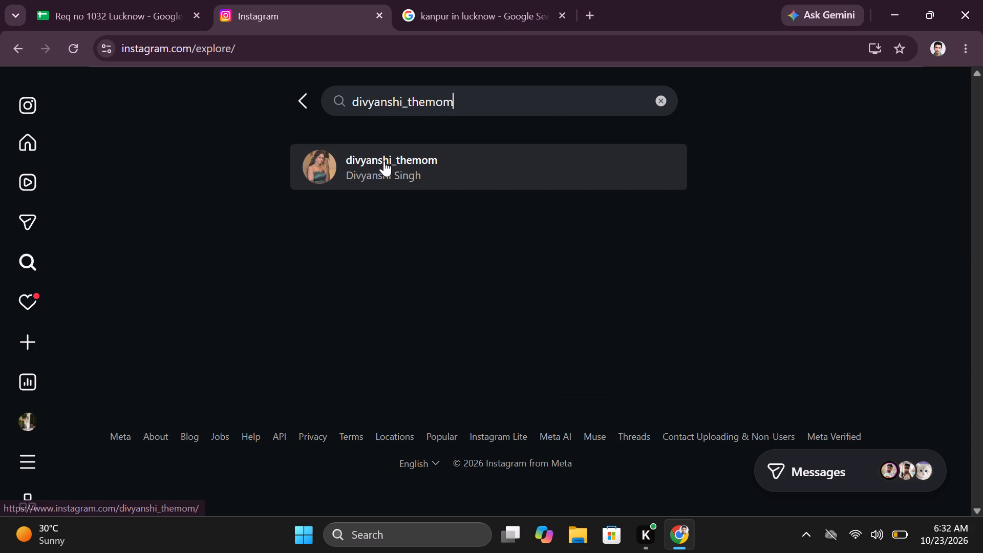
{"action": "left_click", "coordinate": [384, 161]}
Copy the divyanshi_themom profile URL into cell A40 of the Lucknow sheet and enter 67.6K as its follower count in B40.
{"action": "left_click", "coordinate": [362, 49]}
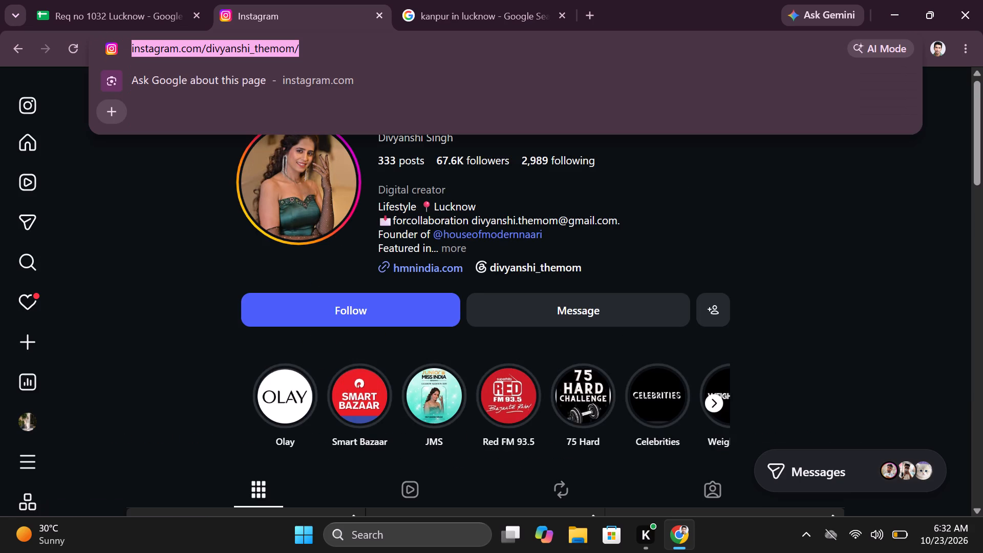
{"action": "key", "text": "ctrl+a"}
{"action": "key", "text": "ctrl+c"}
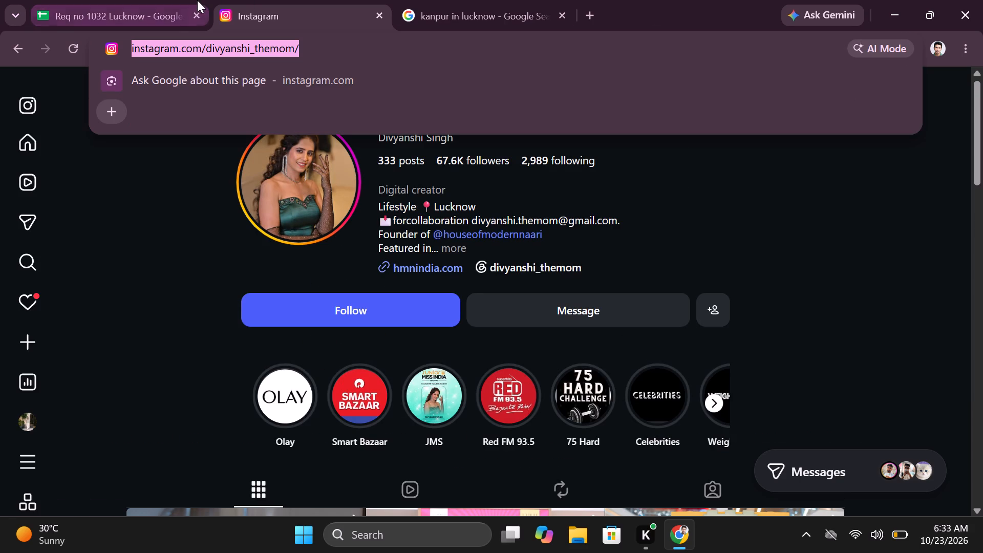
{"action": "left_click", "coordinate": [119, 9]}
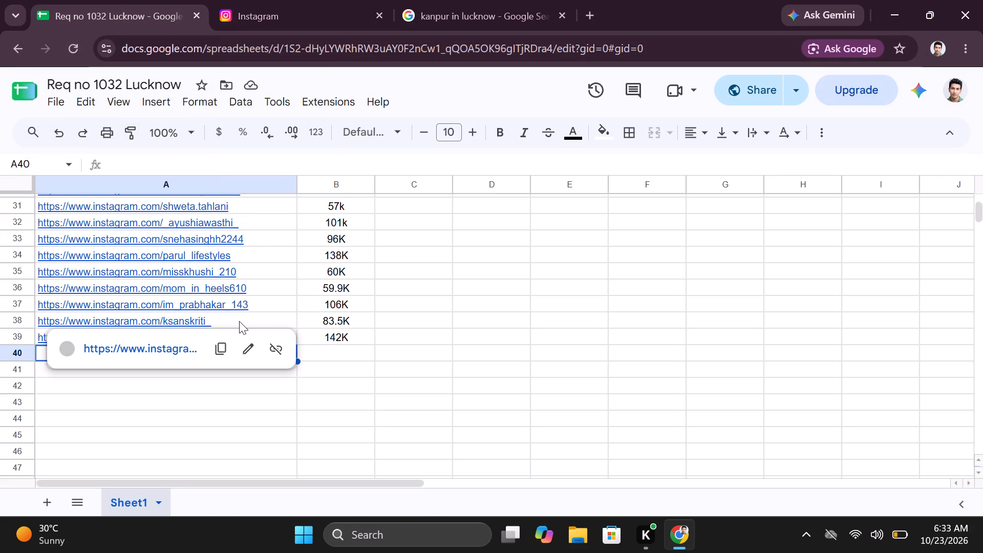
{"action": "key", "text": "ctrl+v"}
{"action": "key", "text": "Tab"}
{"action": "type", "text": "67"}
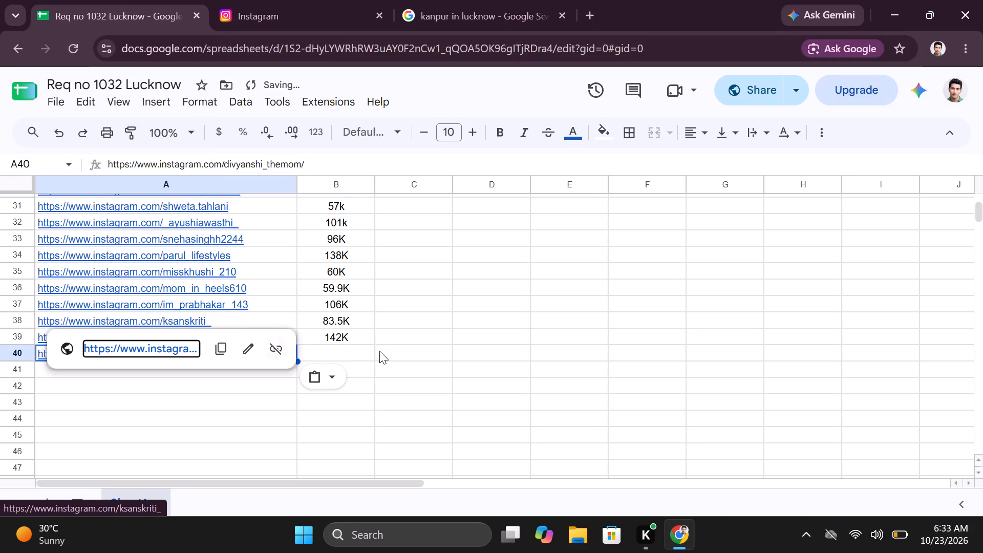
{"action": "left_click", "coordinate": [342, 349]}
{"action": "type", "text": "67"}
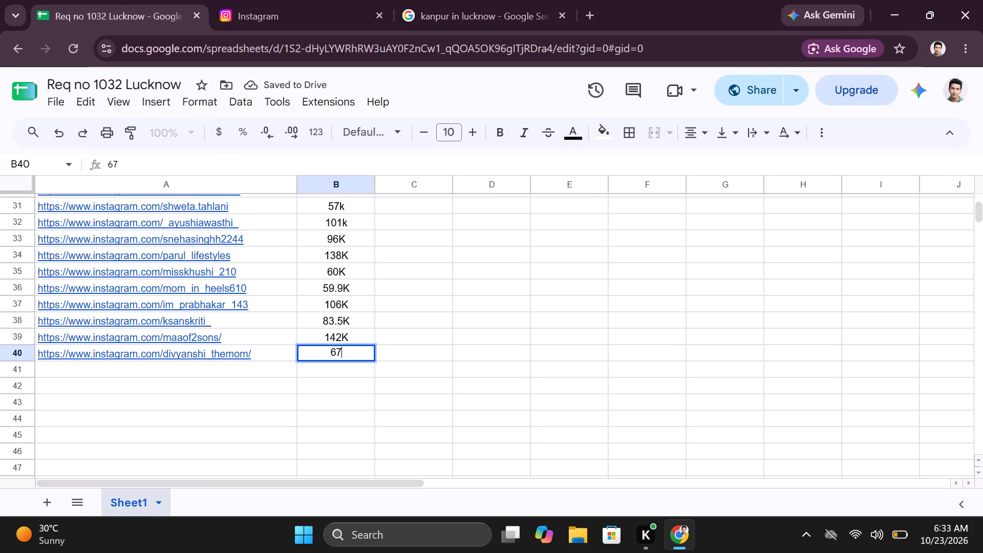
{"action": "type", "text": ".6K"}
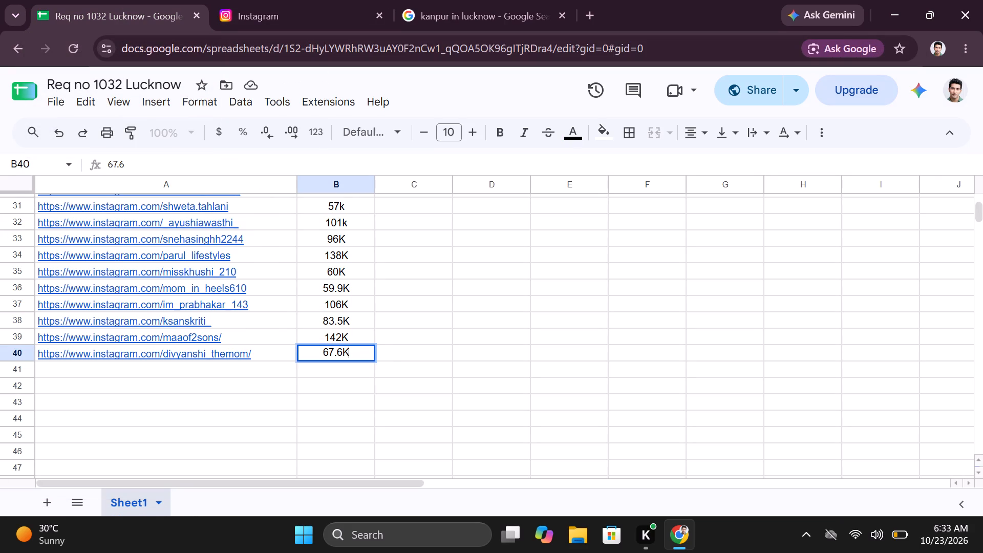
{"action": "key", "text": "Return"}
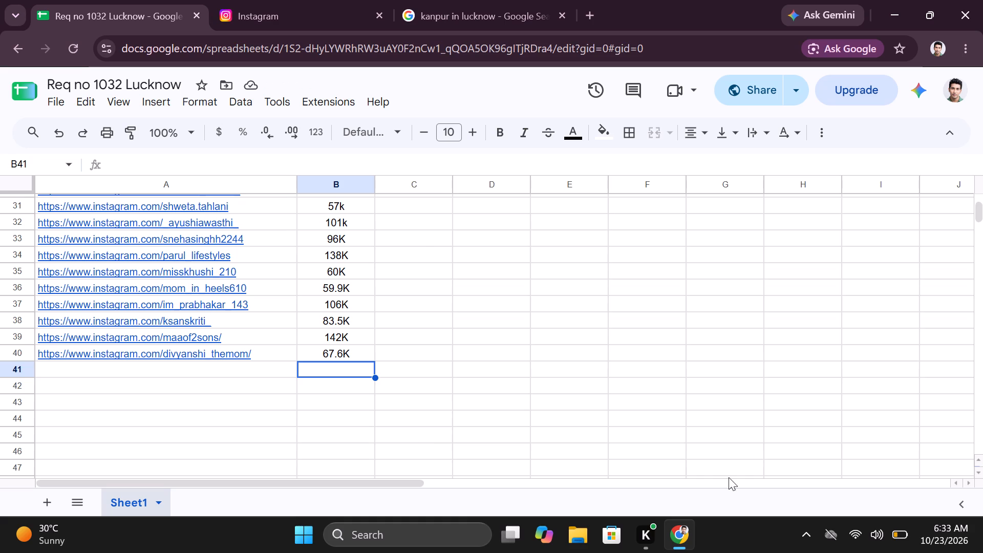
{"action": "left_click", "coordinate": [309, 2]}
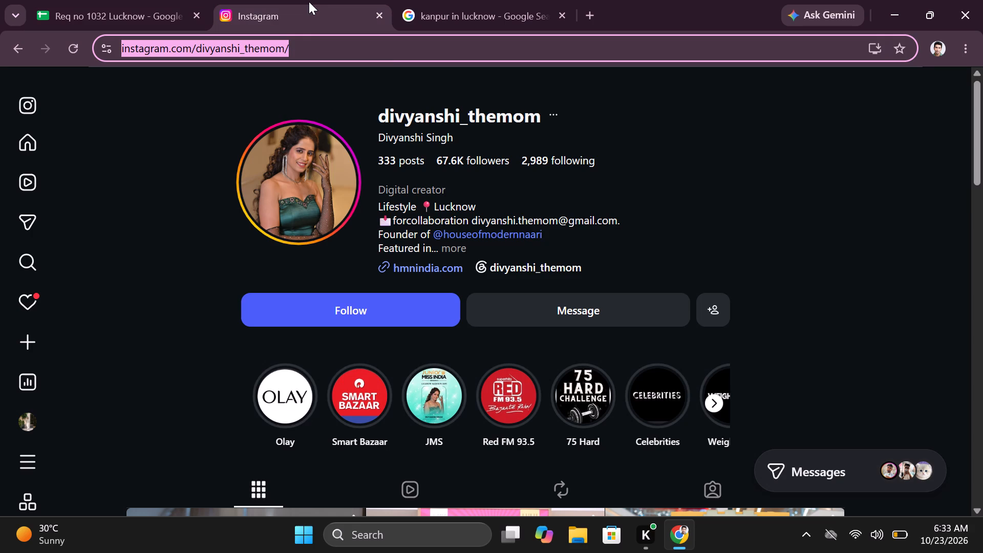
{"action": "left_click", "coordinate": [41, 267]}
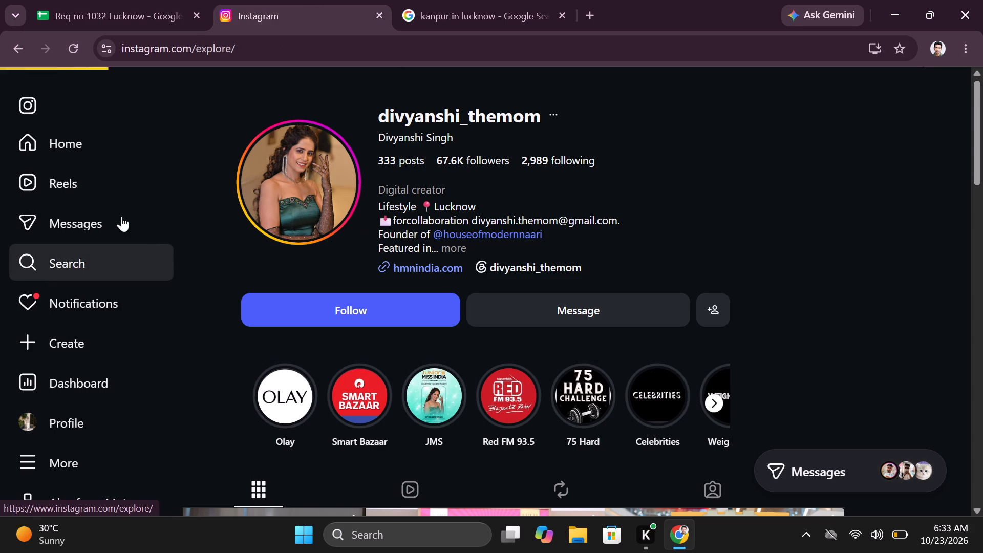
{"action": "left_click", "coordinate": [318, 96]}
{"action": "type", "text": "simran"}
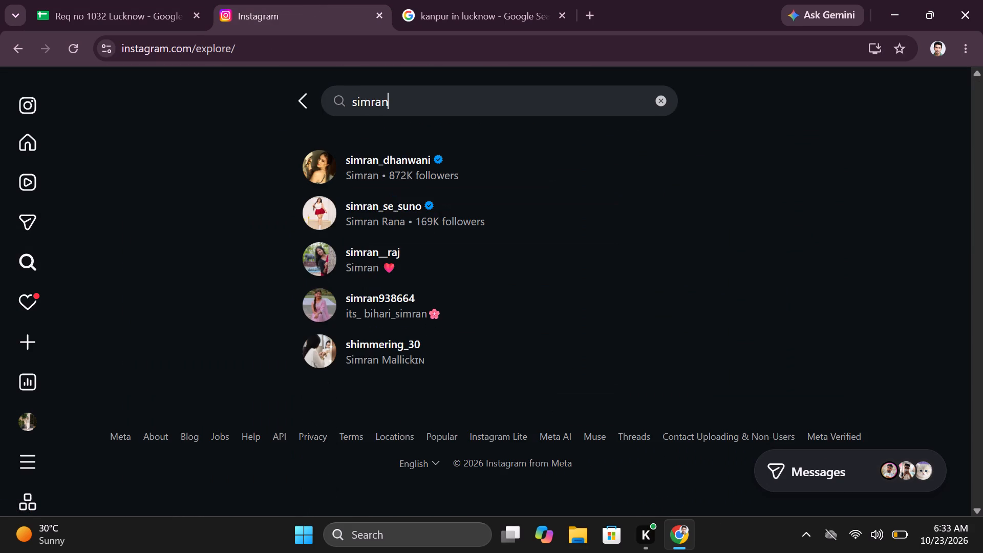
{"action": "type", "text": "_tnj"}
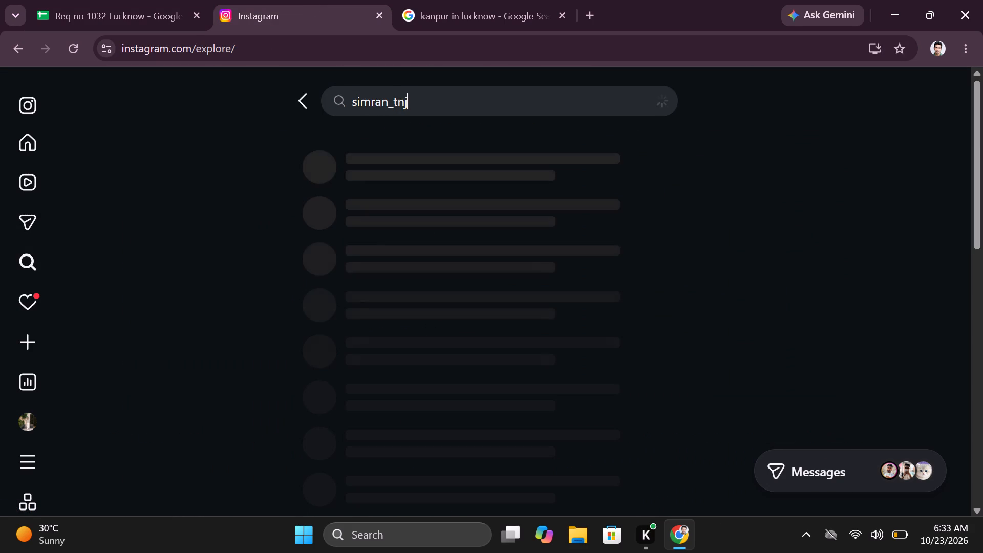
{"action": "left_click_drag", "start_coordinate": [388, 170], "coordinate": [343, 14]}
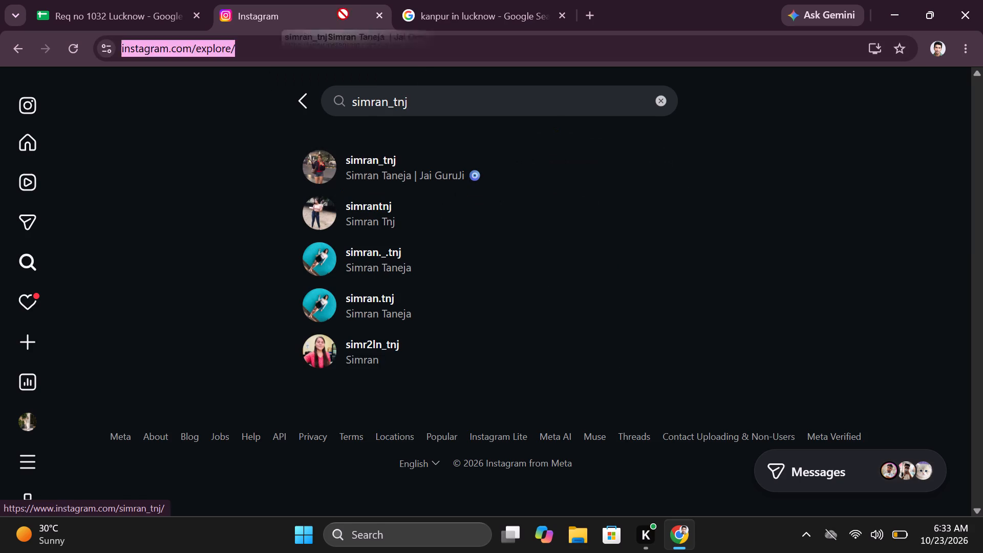
{"action": "left_click_drag", "start_coordinate": [343, 14], "coordinate": [383, 51]}
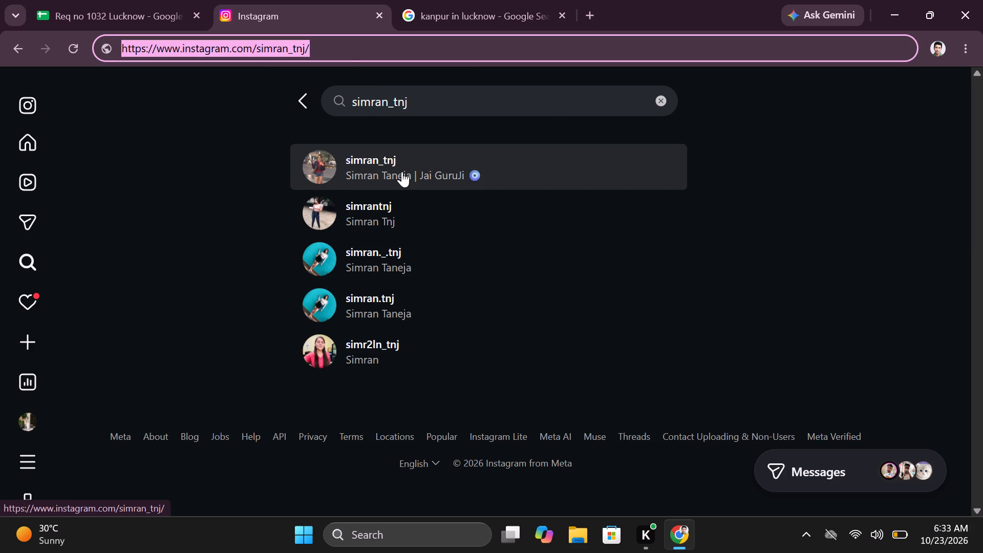
{"action": "left_click", "coordinate": [335, 40]}
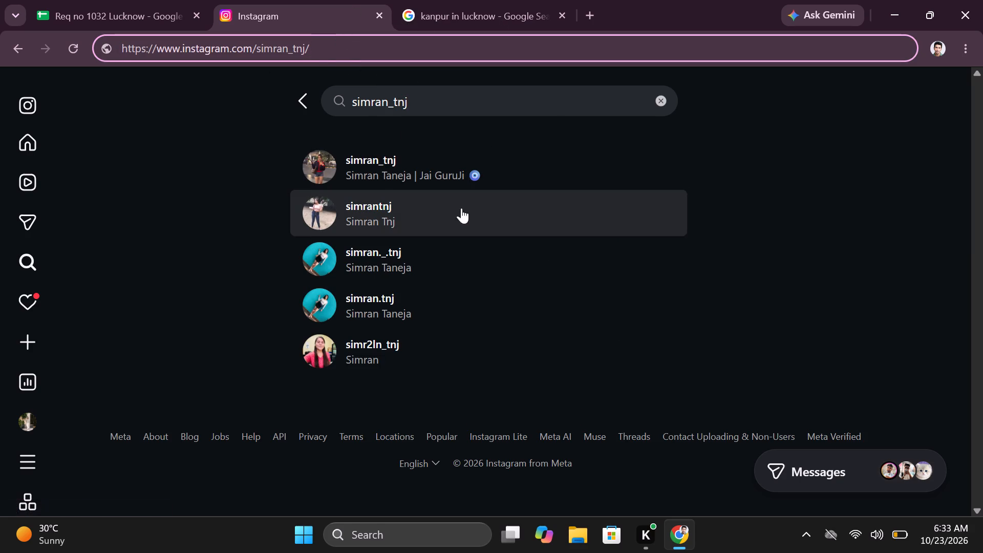
{"action": "left_click", "coordinate": [421, 162]}
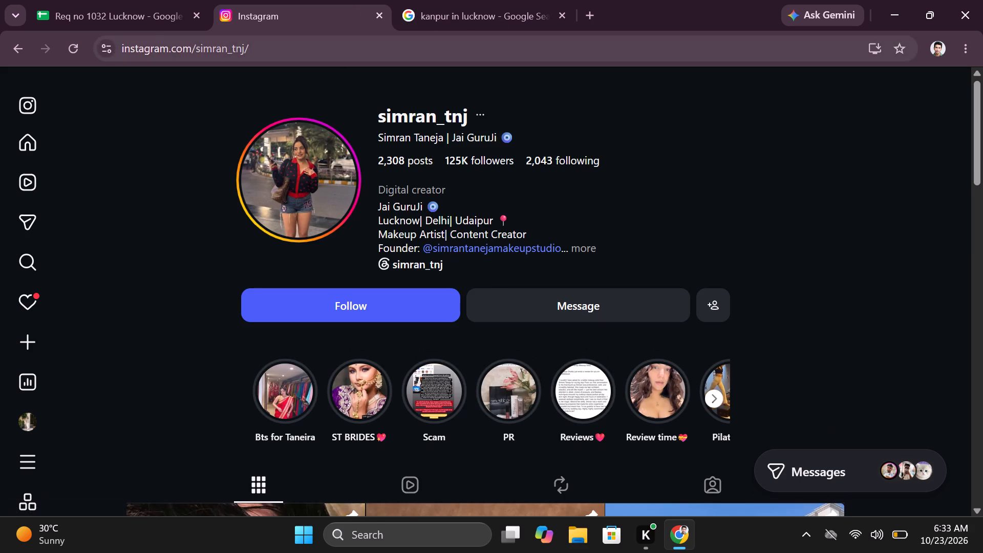
{"action": "left_click", "coordinate": [324, 49]}
{"action": "key", "text": "ctrl+c"}
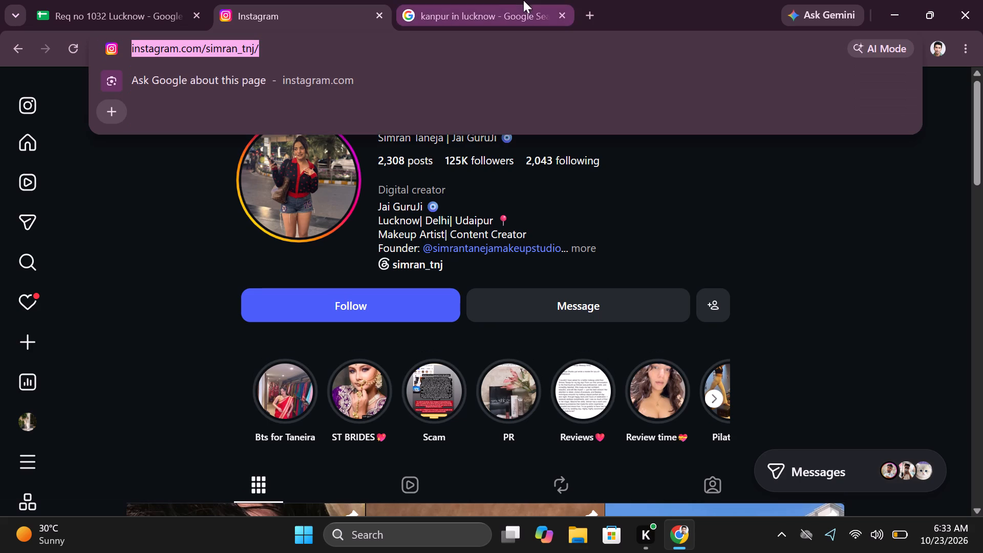
{"action": "left_click", "coordinate": [172, 0]}
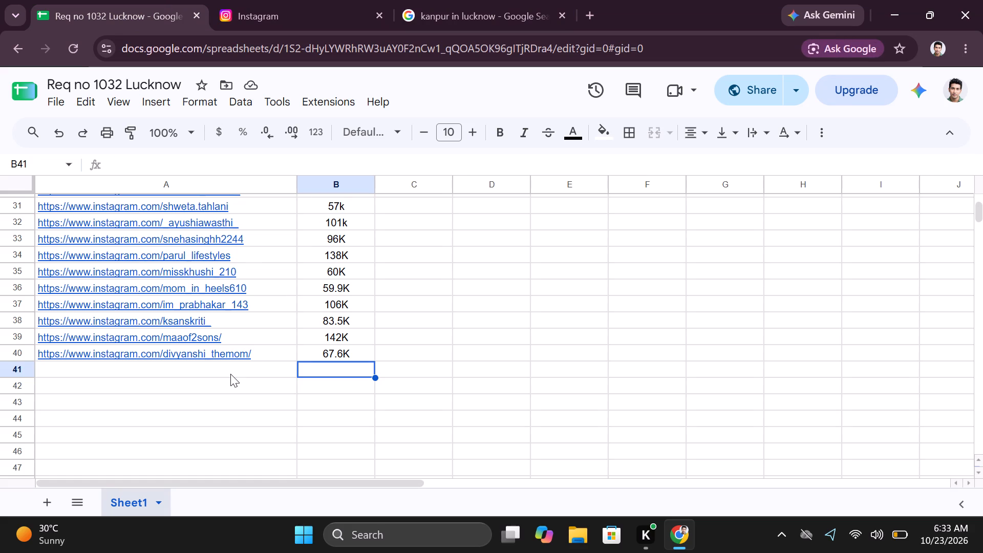
{"action": "left_click", "coordinate": [230, 374]}
{"action": "key", "text": "ctrl+v"}
{"action": "key", "text": "Tab"}
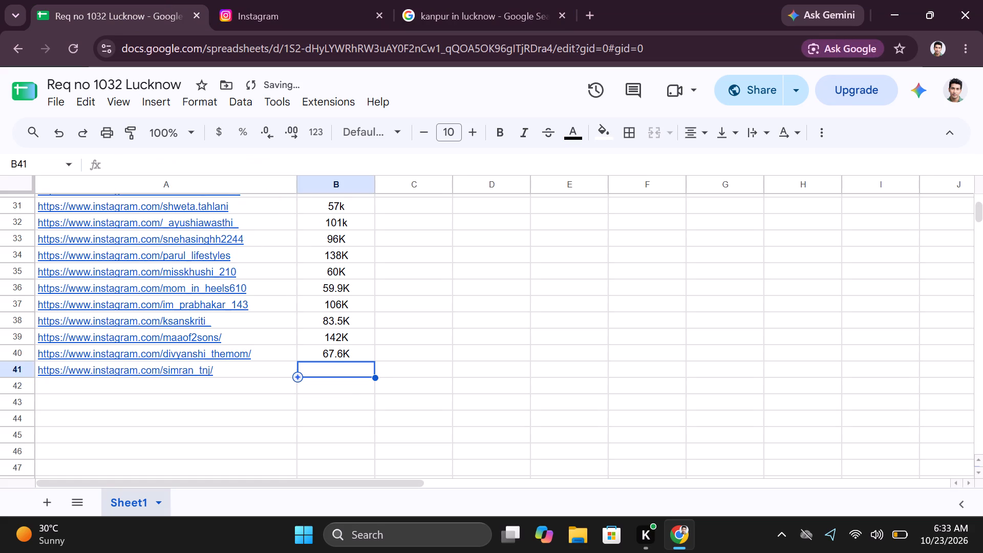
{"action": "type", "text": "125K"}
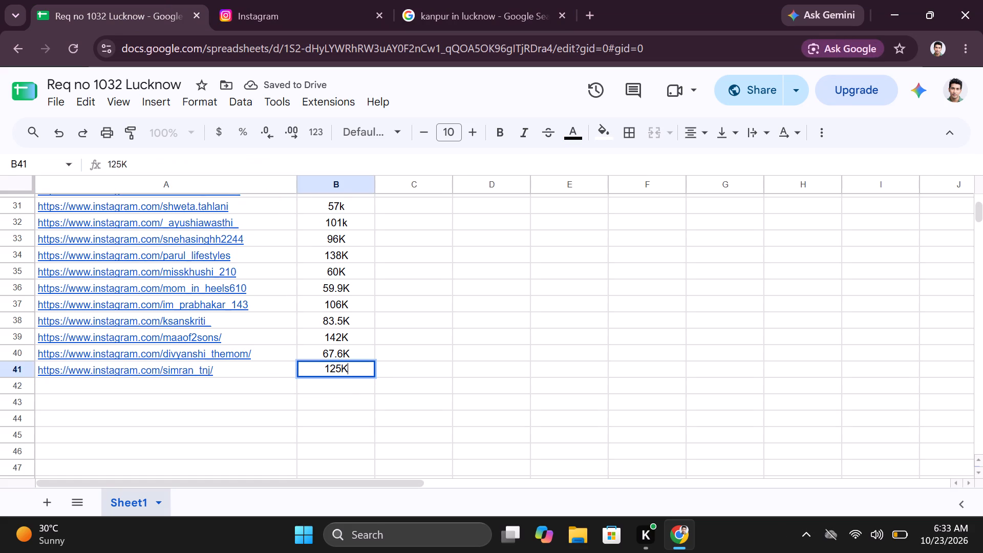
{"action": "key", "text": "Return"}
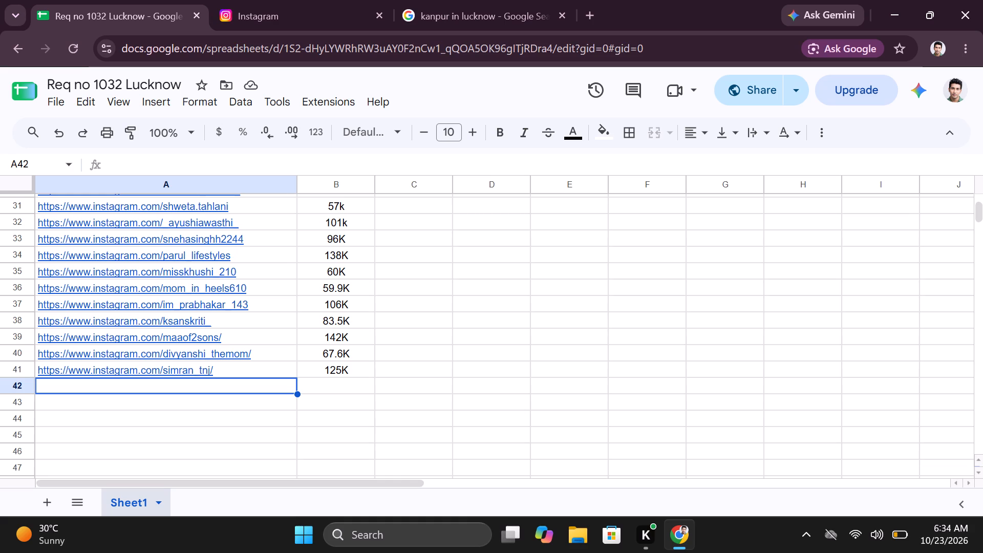
{"action": "left_click", "coordinate": [238, 0]}
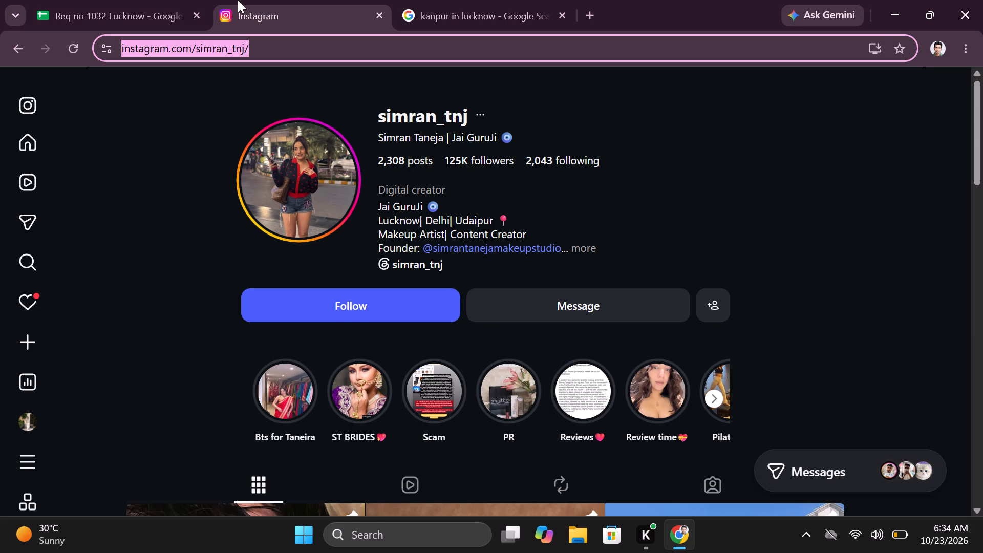
{"action": "left_click", "coordinate": [8, 258]}
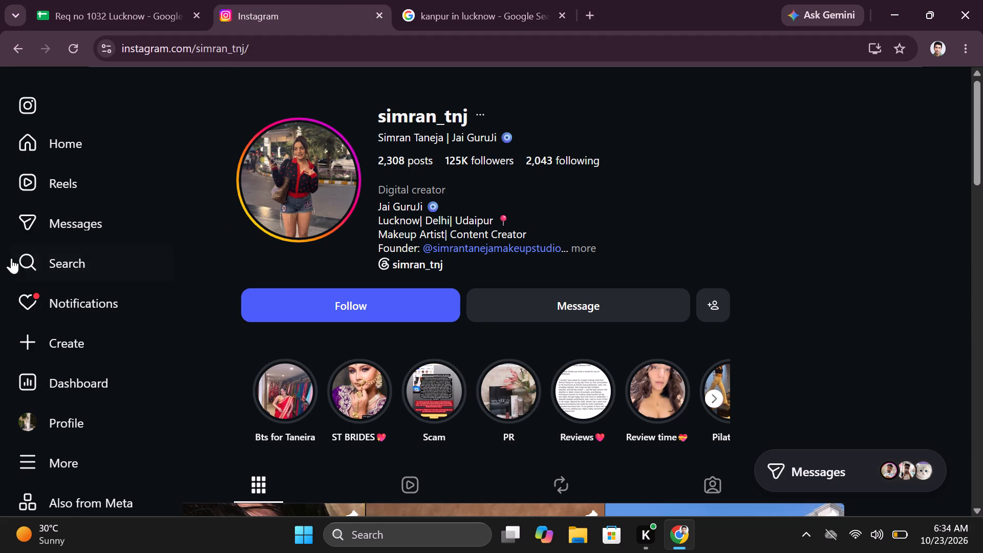
{"action": "left_click", "coordinate": [43, 256]}
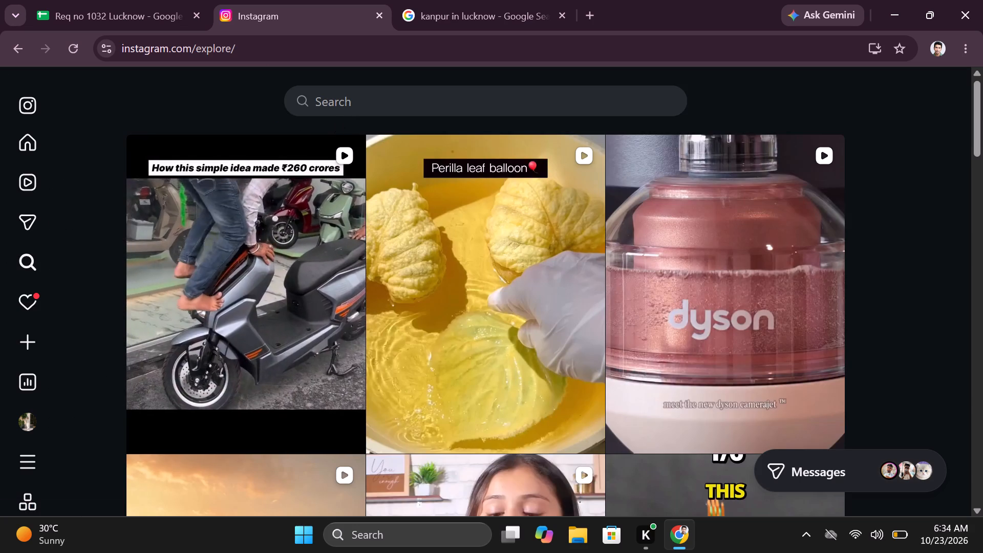
{"action": "left_click", "coordinate": [408, 98]}
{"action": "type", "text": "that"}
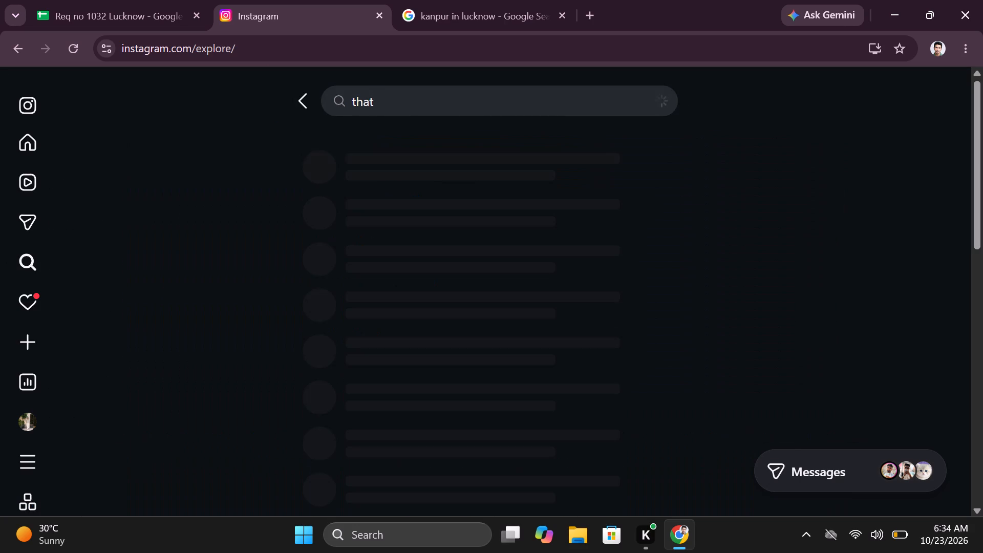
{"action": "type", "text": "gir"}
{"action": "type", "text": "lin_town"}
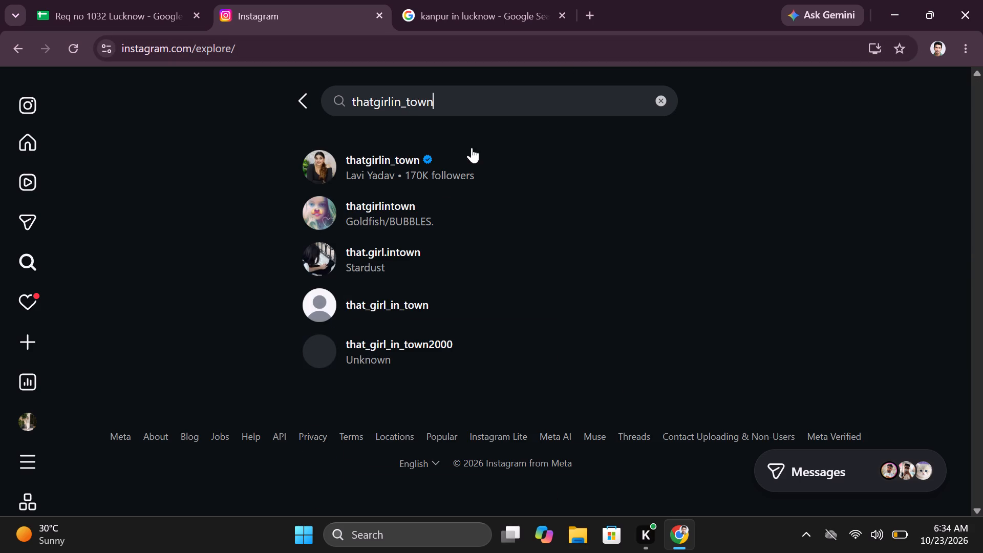
{"action": "left_click", "coordinate": [442, 180]}
{"action": "left_click", "coordinate": [352, 51]}
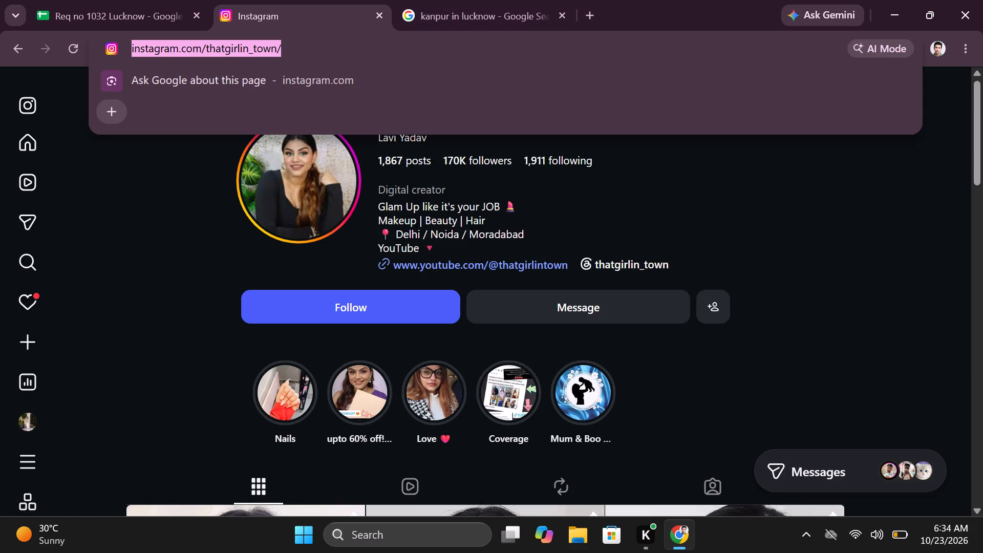
{"action": "key", "text": "ctrl+c"}
{"action": "left_click", "coordinate": [55, 0]}
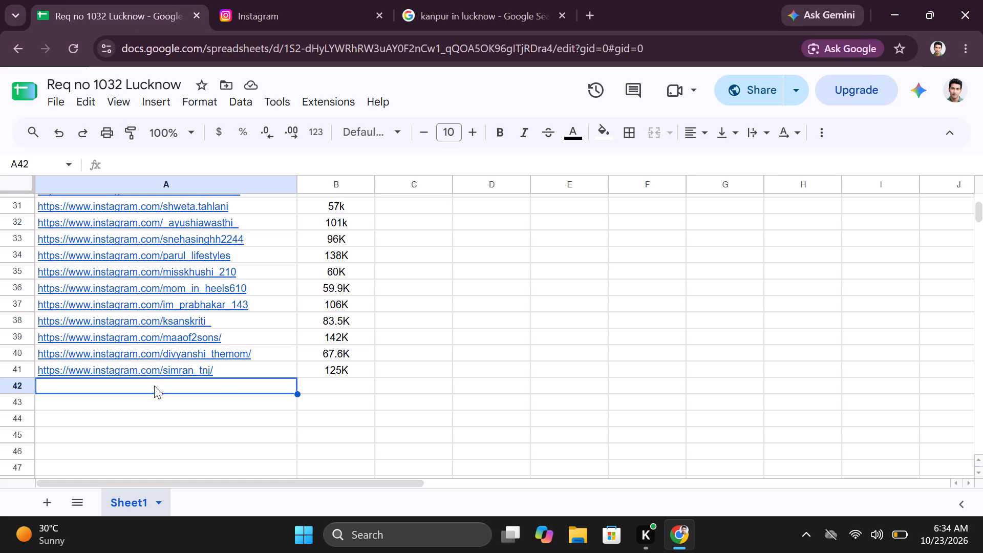
{"action": "key", "text": "ctrl+v"}
{"action": "key", "text": "Tab"}
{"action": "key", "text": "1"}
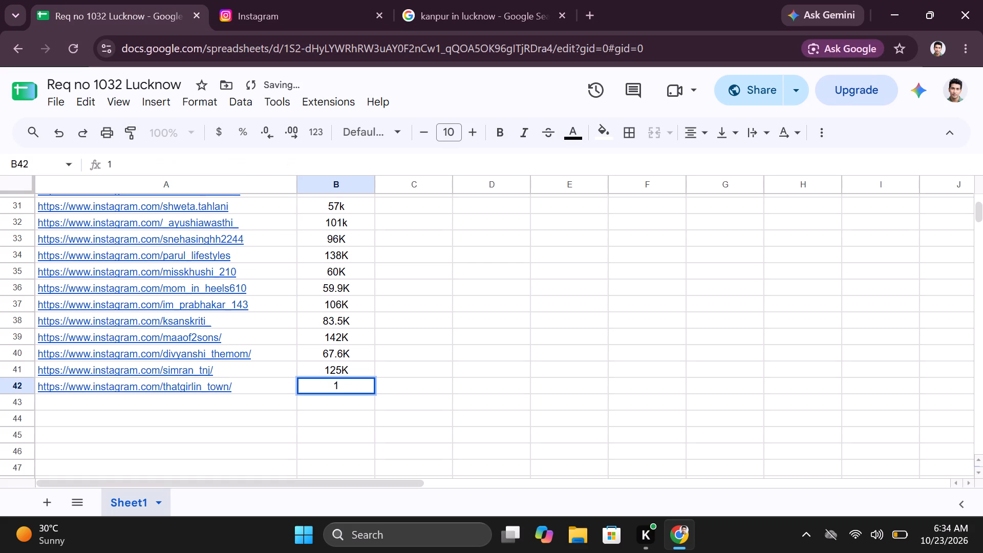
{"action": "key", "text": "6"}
{"action": "key", "text": "BackSpace"}
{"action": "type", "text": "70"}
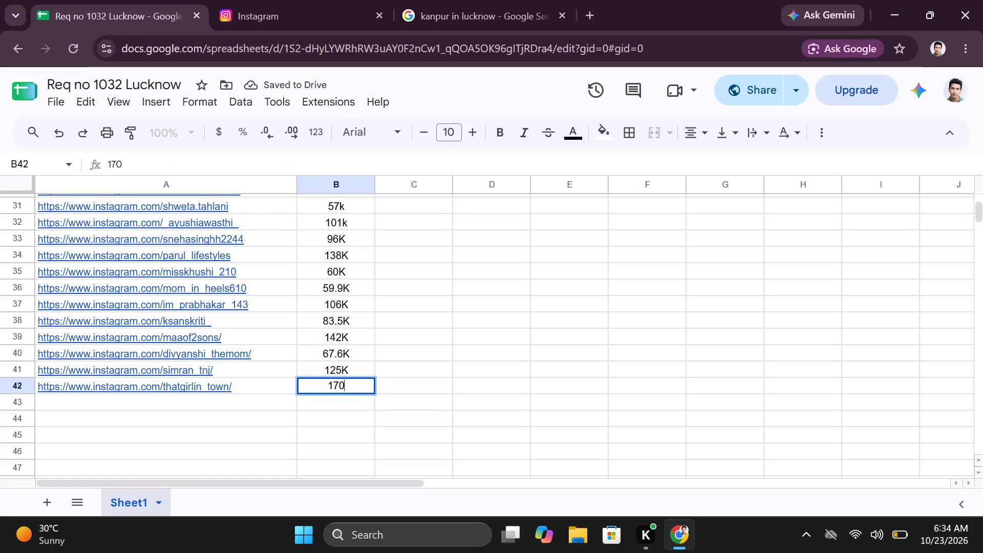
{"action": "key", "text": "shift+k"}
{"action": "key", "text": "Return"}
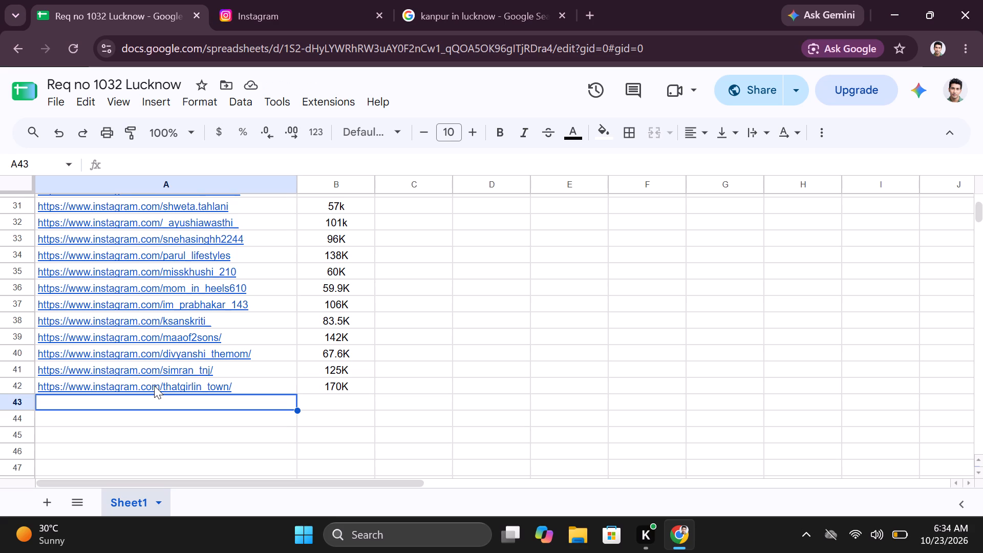
{"action": "left_click", "coordinate": [258, 0]}
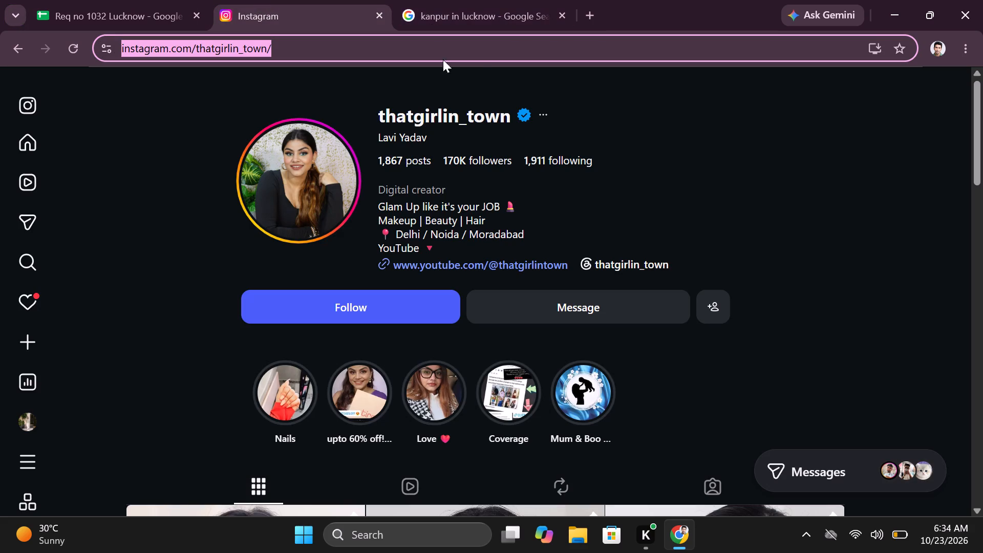
{"action": "left_click", "coordinate": [41, 262]}
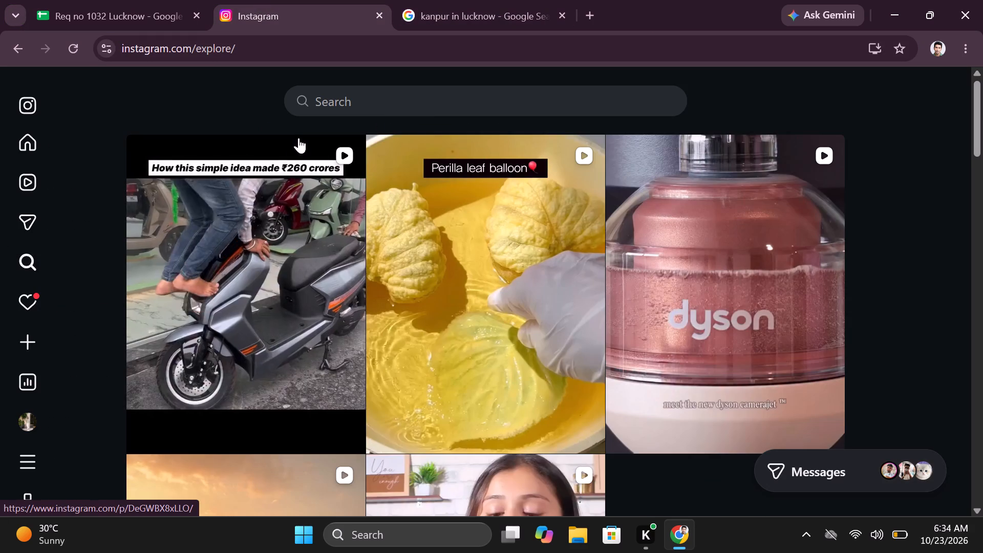
{"action": "left_click", "coordinate": [359, 101]}
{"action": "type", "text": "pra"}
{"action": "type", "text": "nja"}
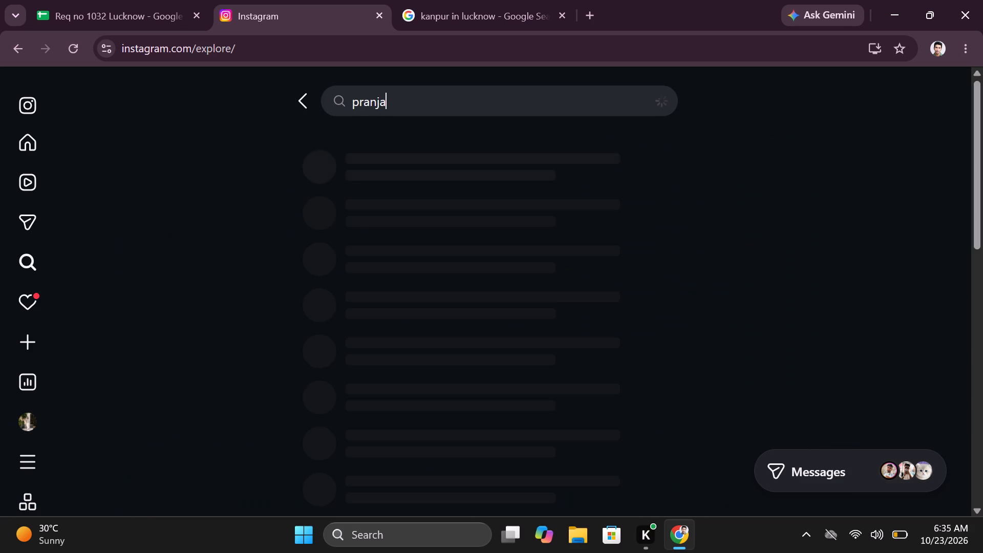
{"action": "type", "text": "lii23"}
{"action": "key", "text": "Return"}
{"action": "left_click", "coordinate": [360, 171]}
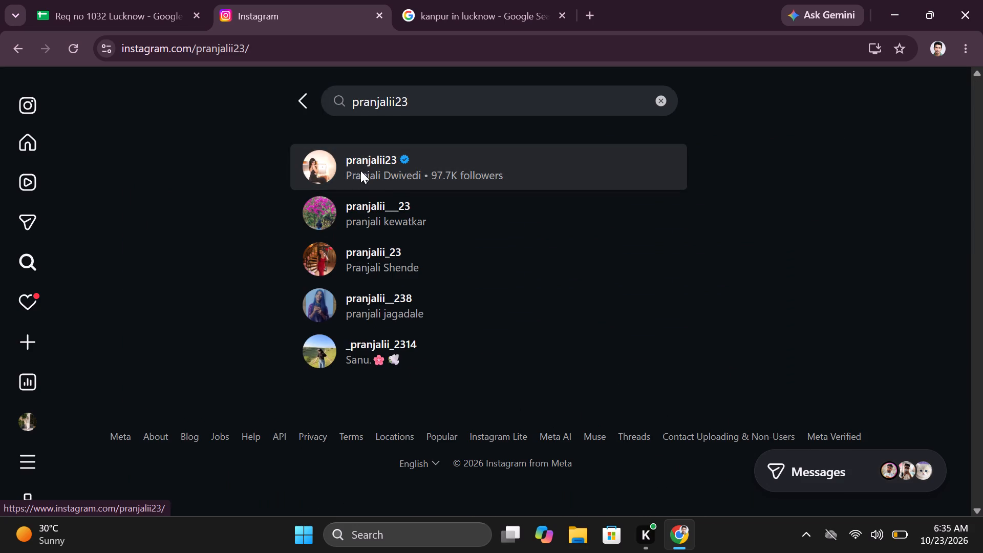
{"action": "left_click", "coordinate": [308, 54]}
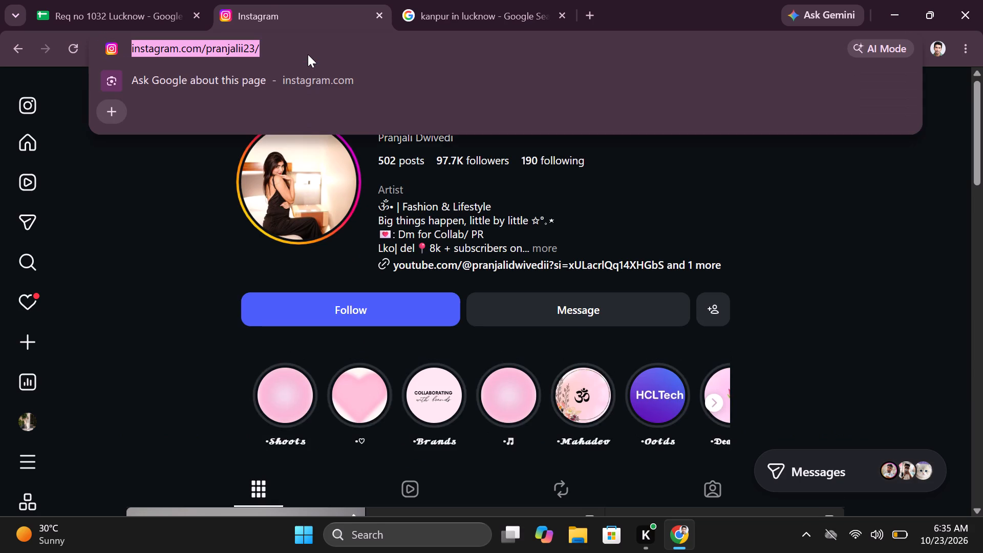
{"action": "key", "text": "ctrl+c"}
{"action": "left_click", "coordinate": [139, 0]}
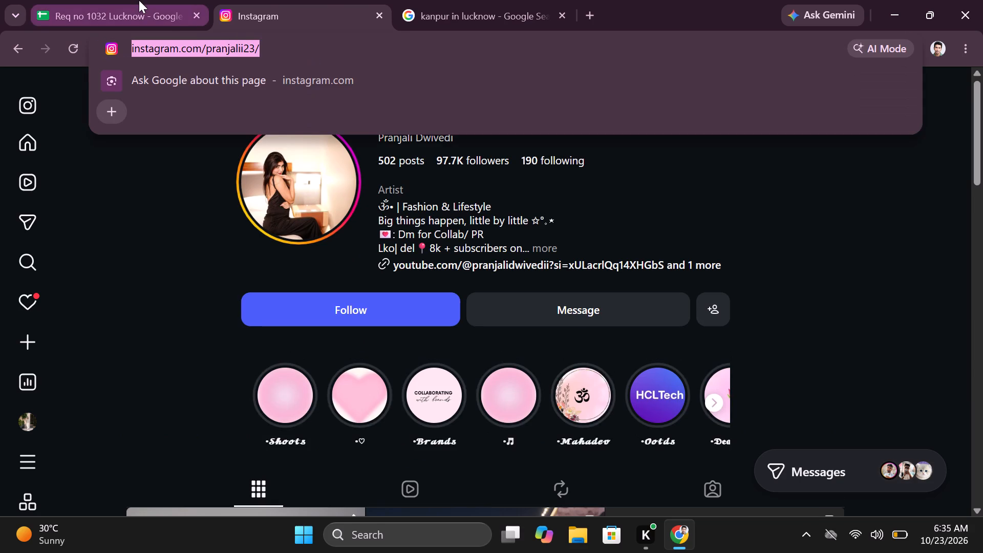
{"action": "key", "text": "ctrl+v"}
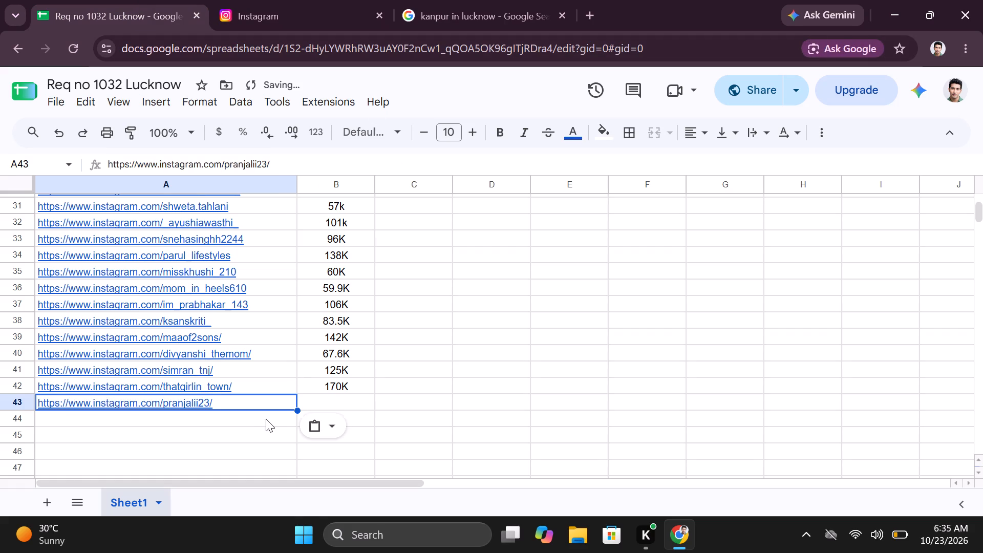
{"action": "key", "text": "Tab"}
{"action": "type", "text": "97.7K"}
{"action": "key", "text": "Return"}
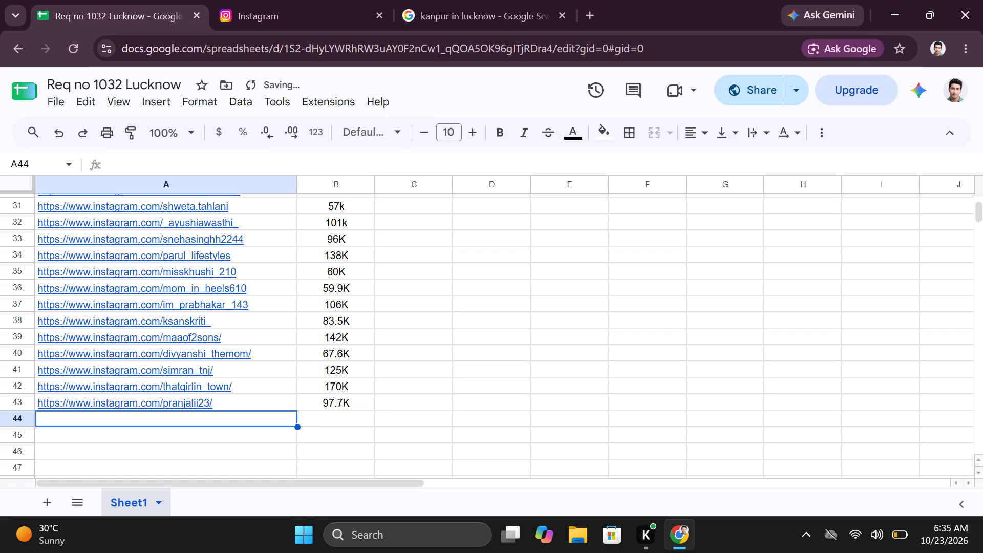
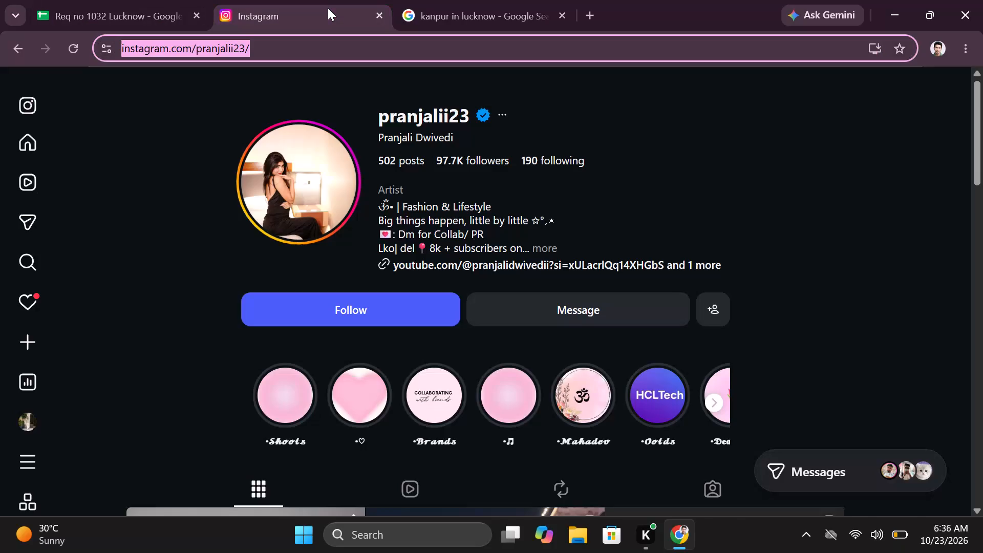
{"action": "left_click", "coordinate": [36, 257]}
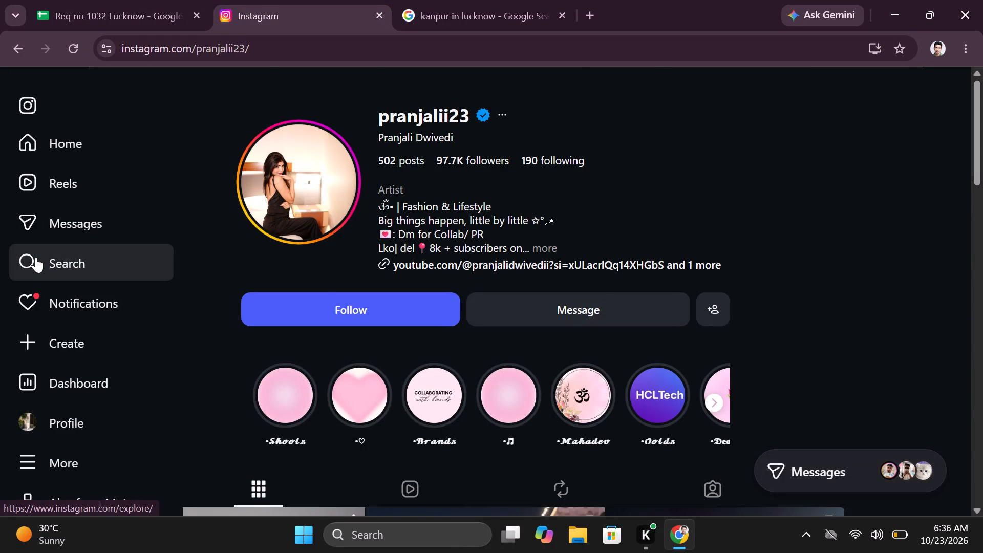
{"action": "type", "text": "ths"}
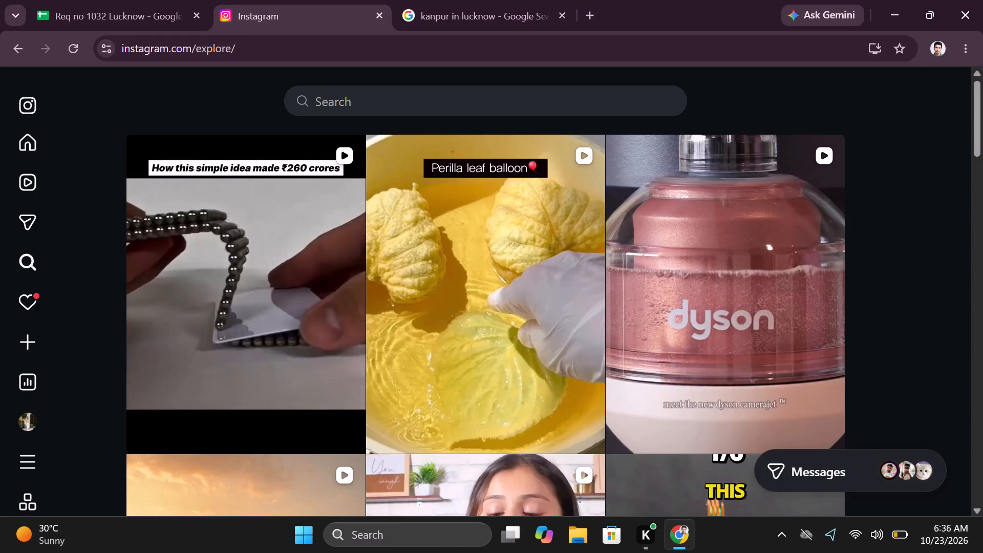
{"action": "left_click", "coordinate": [381, 109]}
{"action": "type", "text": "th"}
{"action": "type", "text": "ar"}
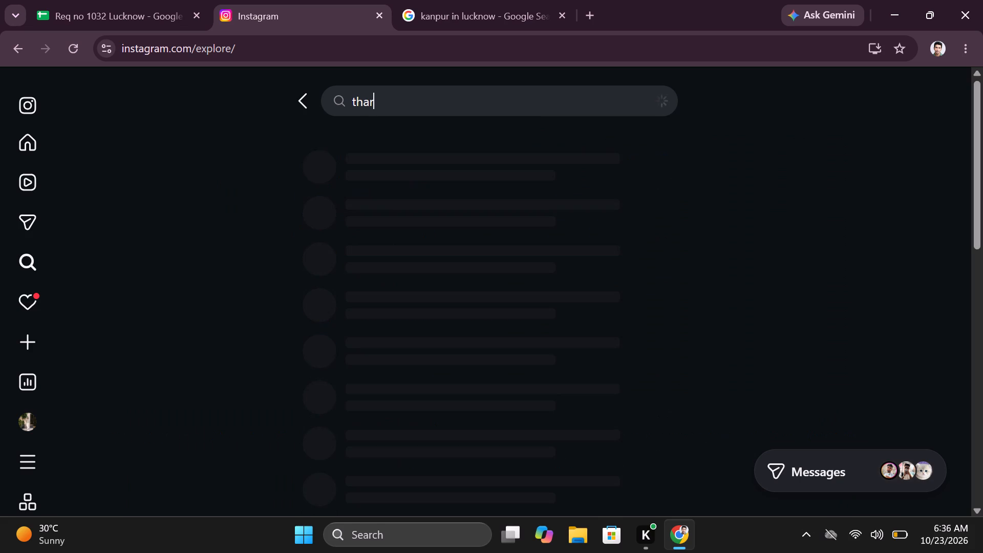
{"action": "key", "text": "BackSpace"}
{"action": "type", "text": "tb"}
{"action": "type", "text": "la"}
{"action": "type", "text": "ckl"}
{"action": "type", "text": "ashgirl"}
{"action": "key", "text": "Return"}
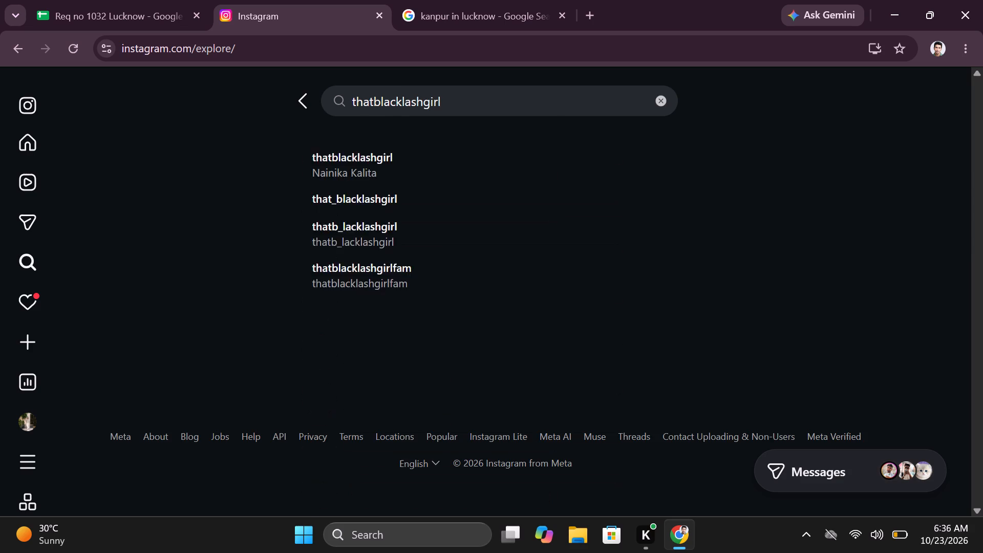
{"action": "left_click", "coordinate": [349, 153]}
{"action": "left_click", "coordinate": [364, 49]}
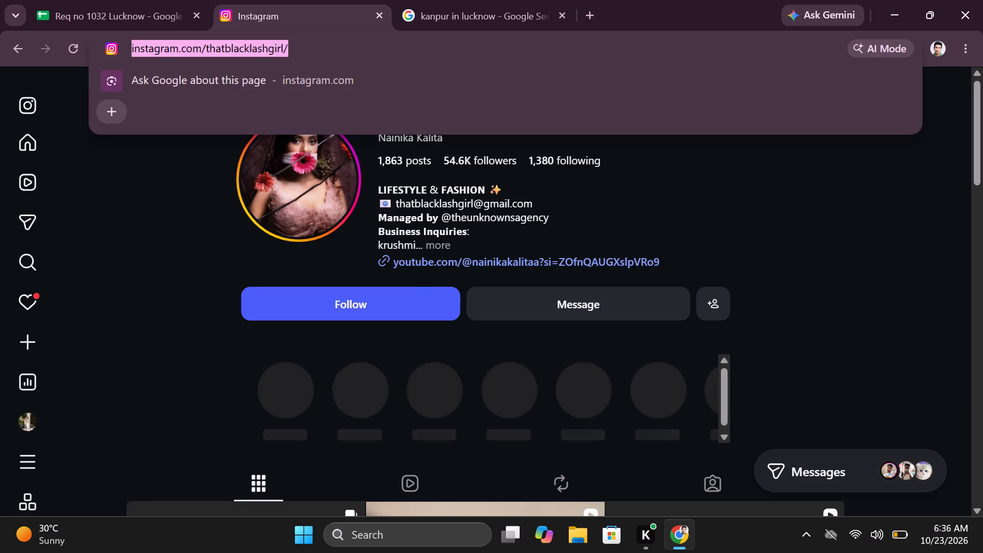
{"action": "key", "text": "ctrl+c"}
{"action": "key", "text": "ctrl+x"}
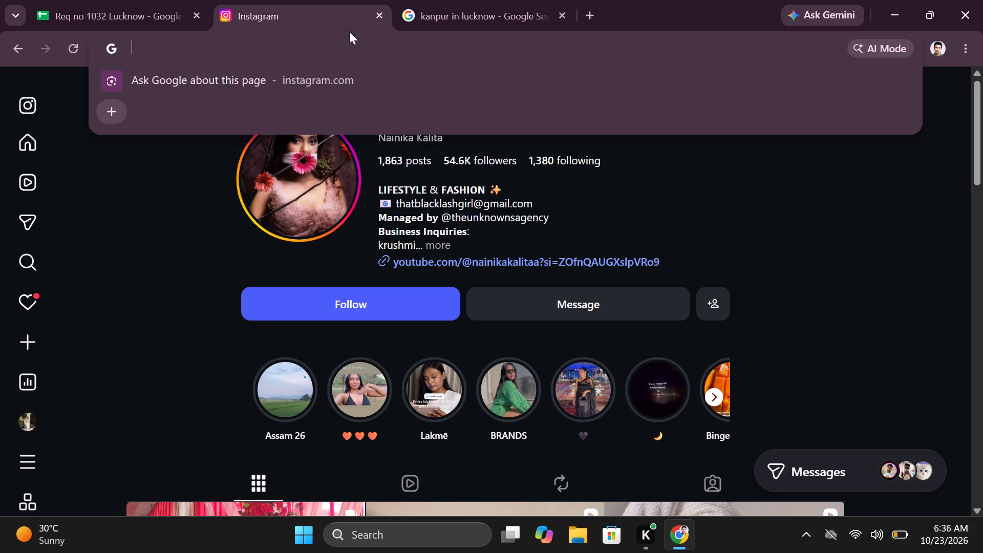
{"action": "key", "text": "ctrl+z"}
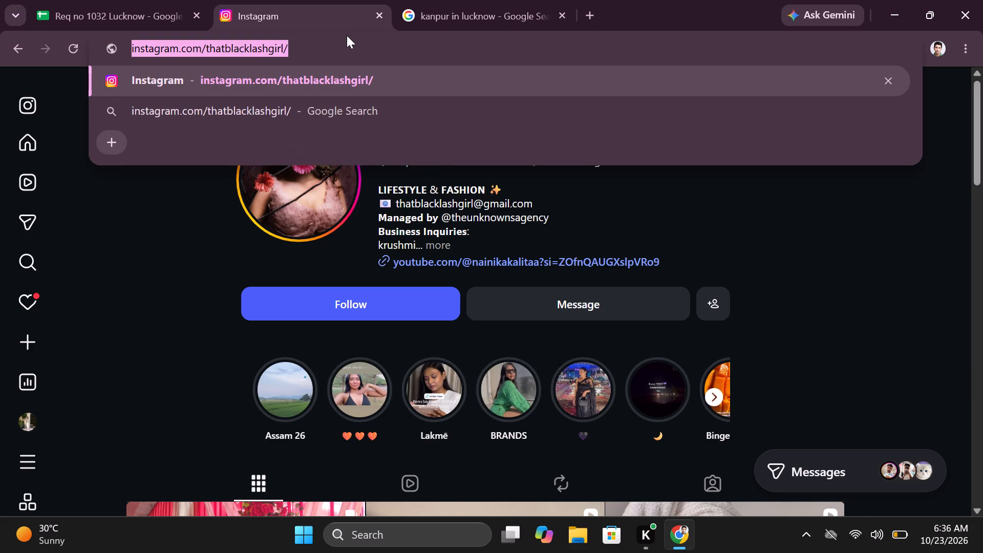
{"action": "key", "text": "ctrl+a"}
{"action": "key", "text": "ctrl+c"}
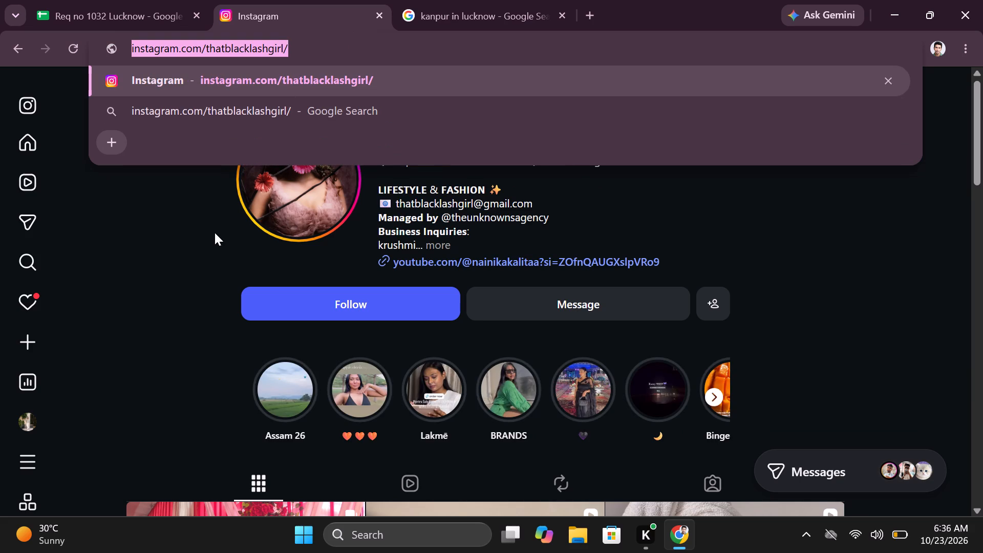
{"action": "left_click", "coordinate": [215, 232]}
{"action": "left_click", "coordinate": [76, 0]}
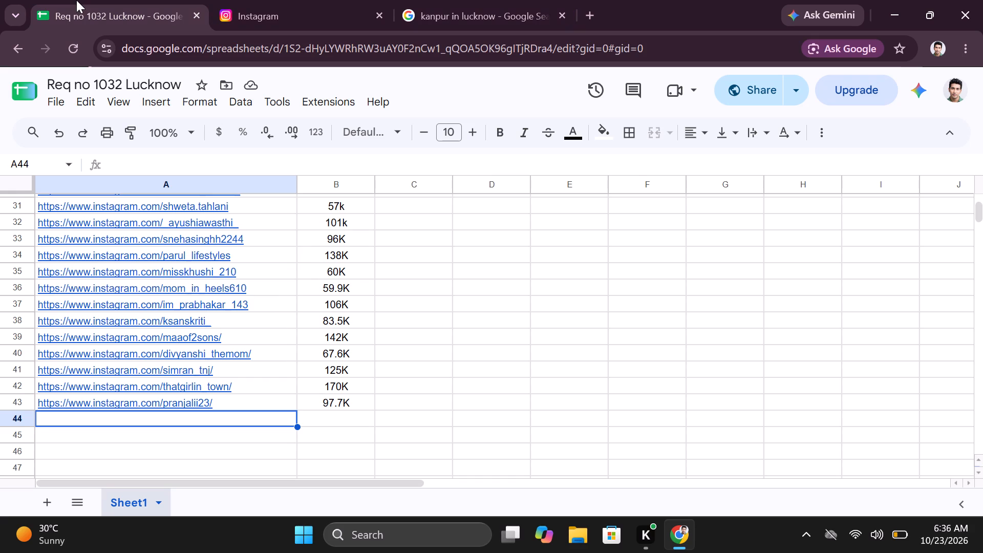
{"action": "key", "text": "ctrl+v"}
{"action": "key", "text": "Tab"}
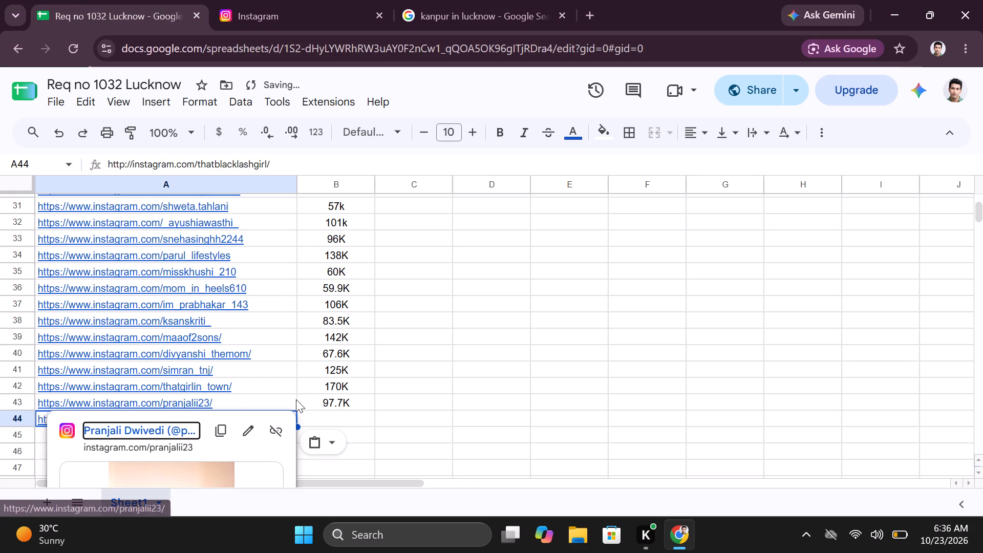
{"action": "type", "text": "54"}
{"action": "left_click", "coordinate": [447, 423]}
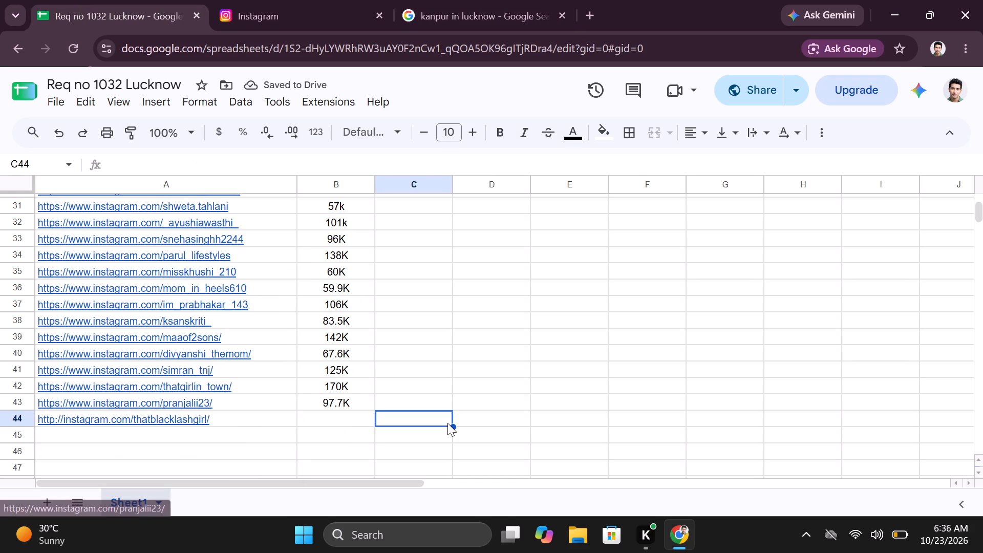
{"action": "scroll", "coordinate": [447, 423], "scroll_direction": "down", "scroll_amount": 4}
{"action": "scroll", "coordinate": [338, 239], "scroll_direction": "up", "scroll_amount": 1}
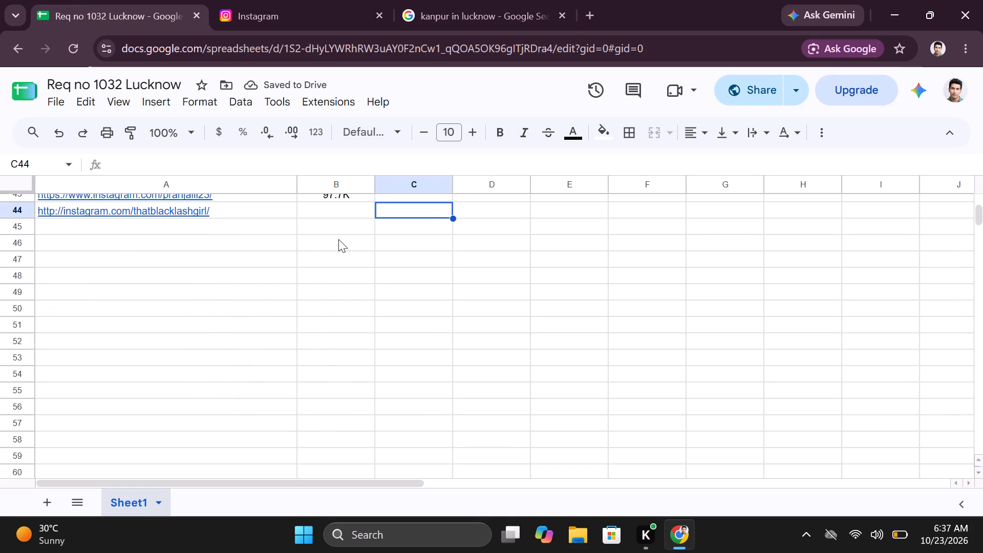
{"action": "scroll", "coordinate": [338, 239], "scroll_direction": "up", "scroll_amount": 1}
{"action": "left_click", "coordinate": [323, 210]}
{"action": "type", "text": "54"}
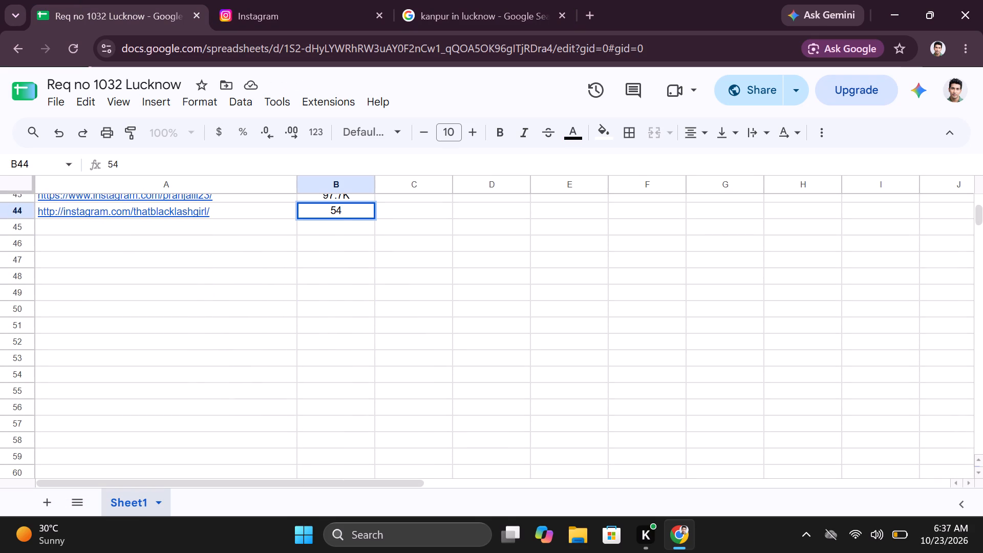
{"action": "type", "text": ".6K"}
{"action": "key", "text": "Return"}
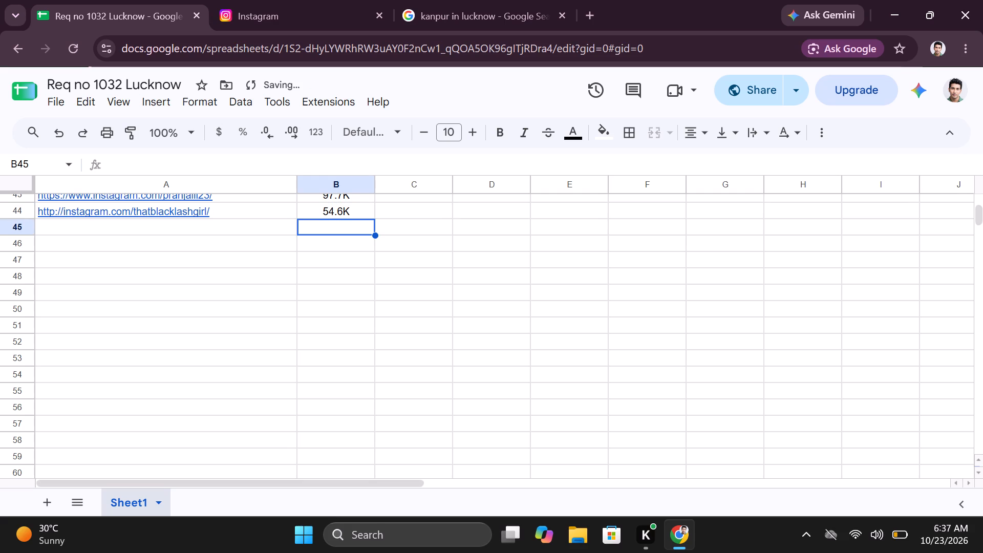
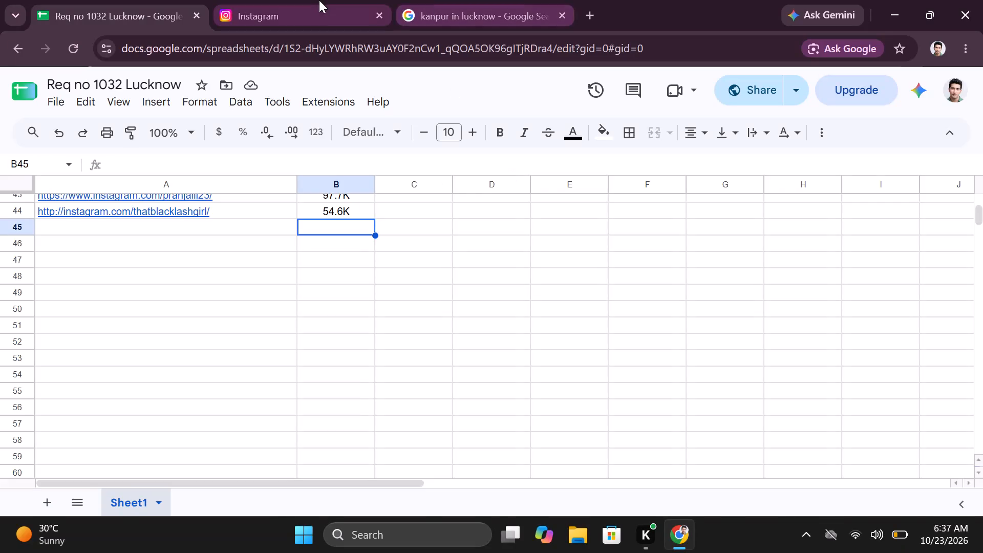
{"action": "left_click", "coordinate": [319, 0]}
{"action": "left_click", "coordinate": [28, 253]}
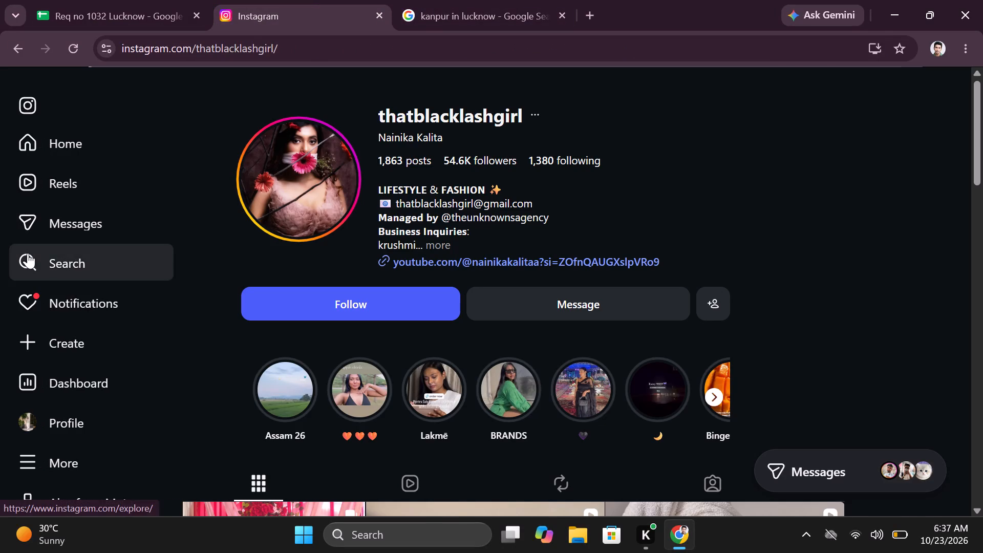
{"action": "left_click", "coordinate": [425, 109]}
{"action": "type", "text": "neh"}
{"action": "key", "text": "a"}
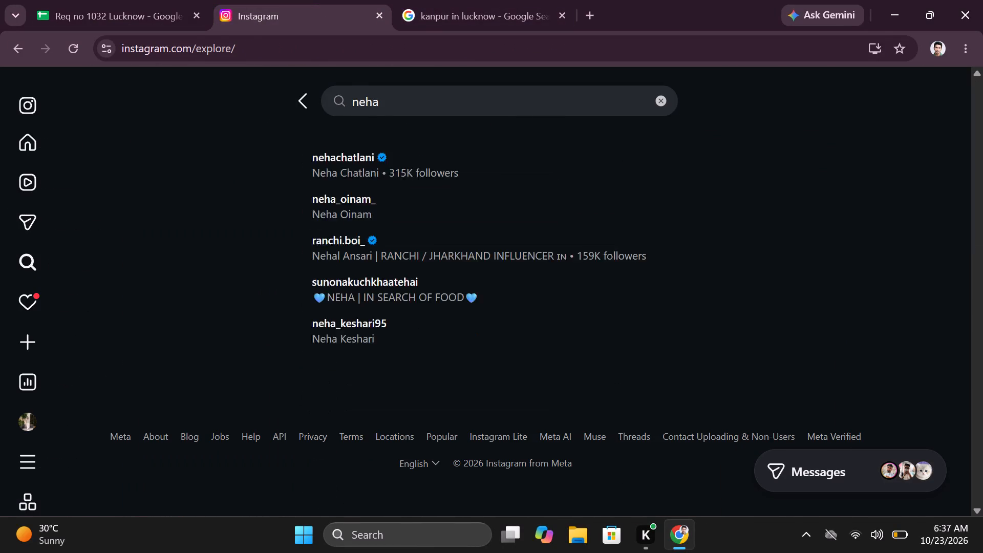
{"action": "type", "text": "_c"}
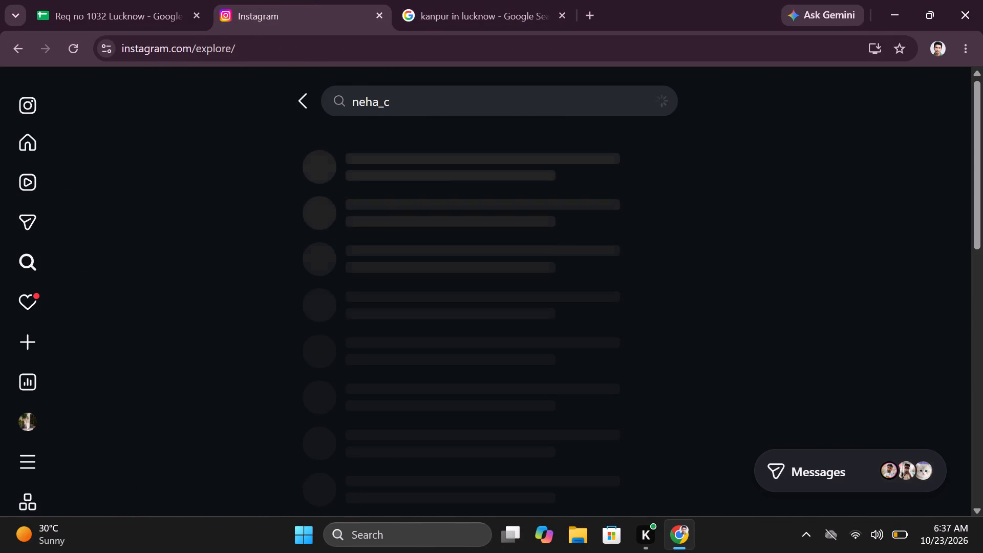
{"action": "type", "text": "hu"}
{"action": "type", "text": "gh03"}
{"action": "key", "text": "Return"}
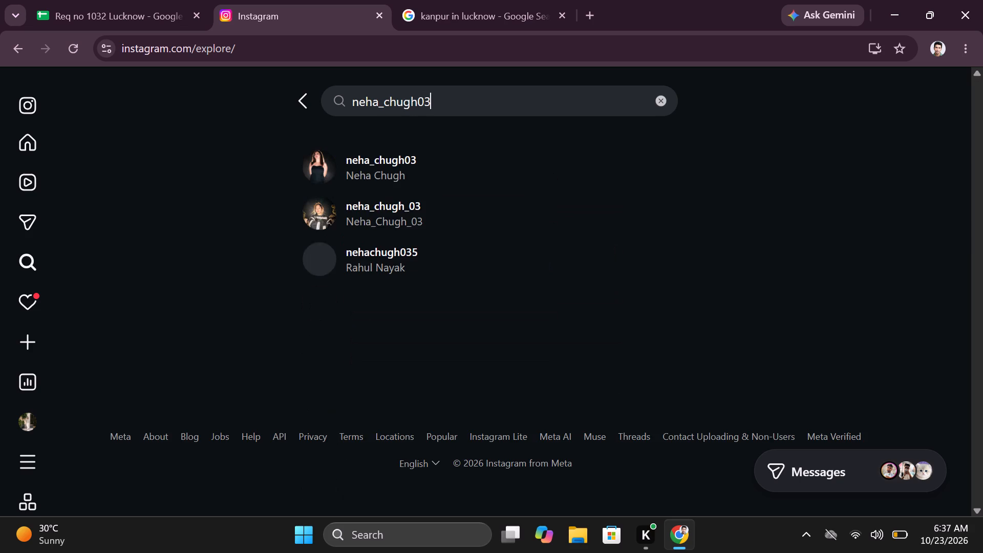
{"action": "left_click", "coordinate": [396, 172]}
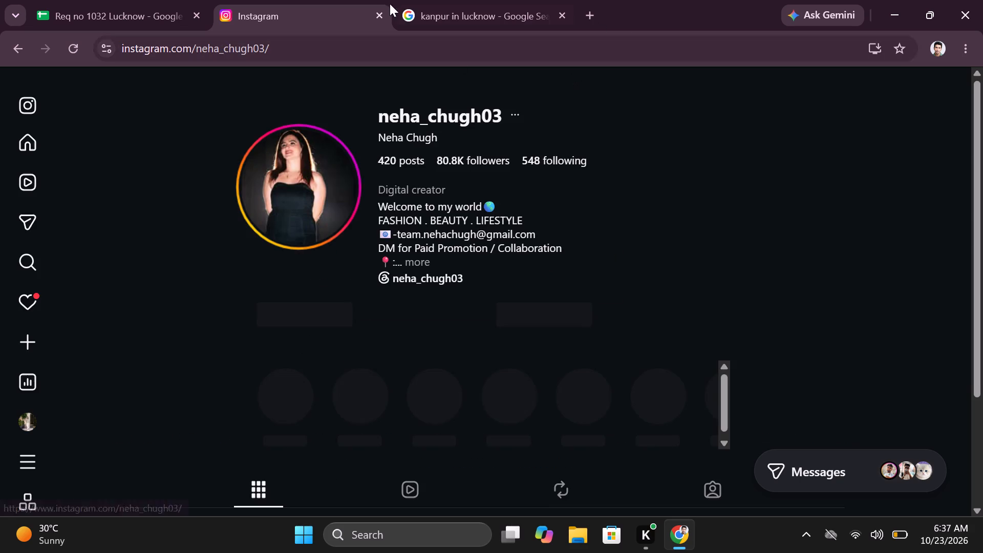
{"action": "left_click", "coordinate": [354, 53]}
{"action": "key", "text": "ctrl+c"}
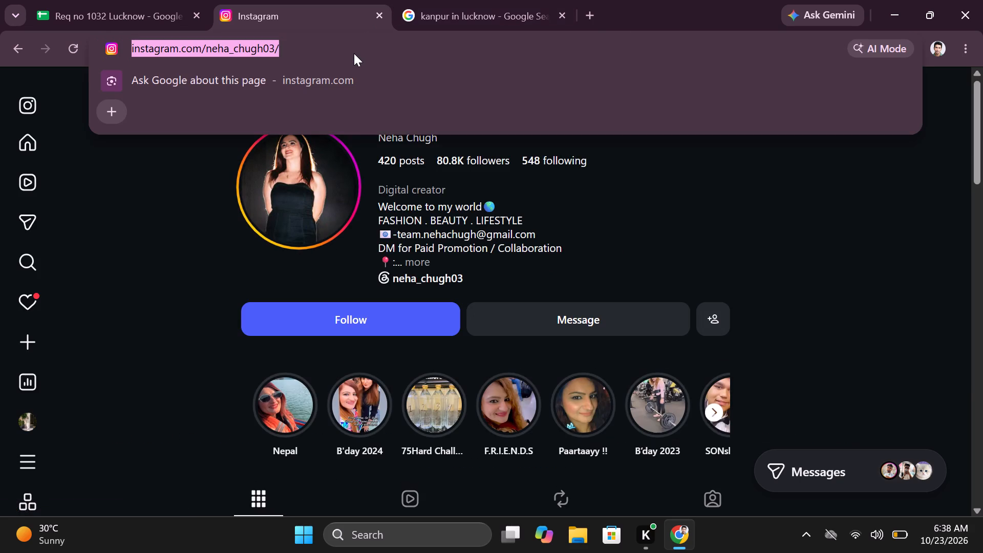
{"action": "left_click", "coordinate": [66, 0]}
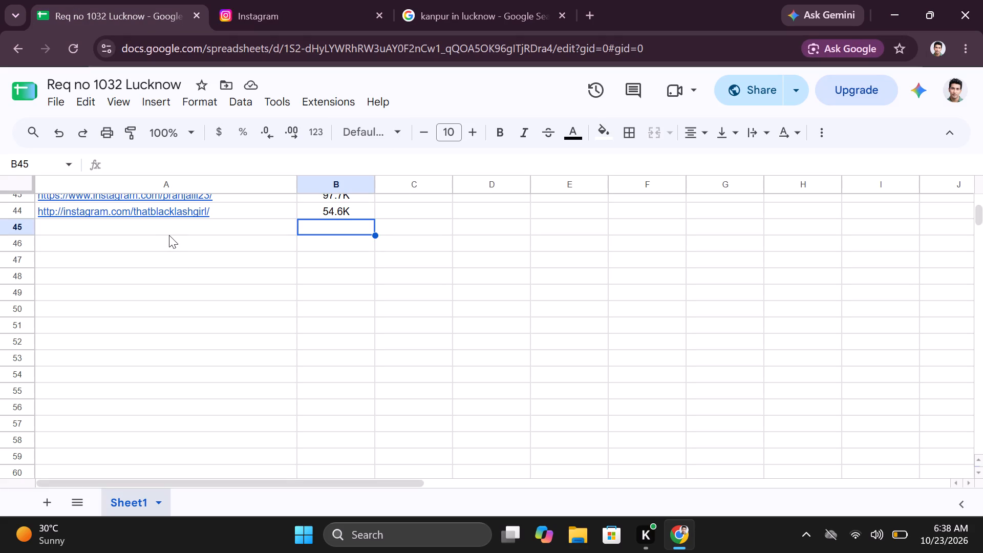
{"action": "left_click", "coordinate": [169, 235]}
{"action": "key", "text": "ctrl+v"}
{"action": "key", "text": "Tab"}
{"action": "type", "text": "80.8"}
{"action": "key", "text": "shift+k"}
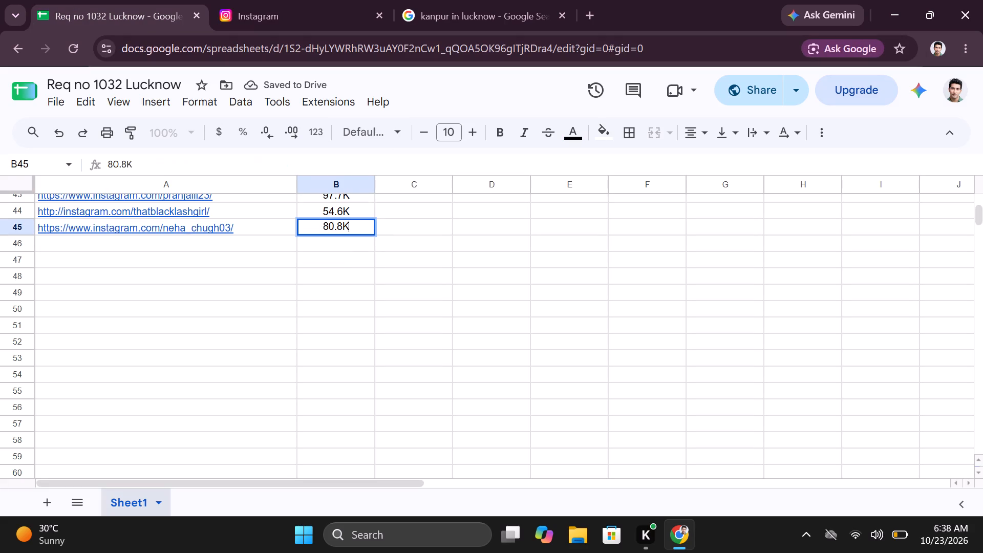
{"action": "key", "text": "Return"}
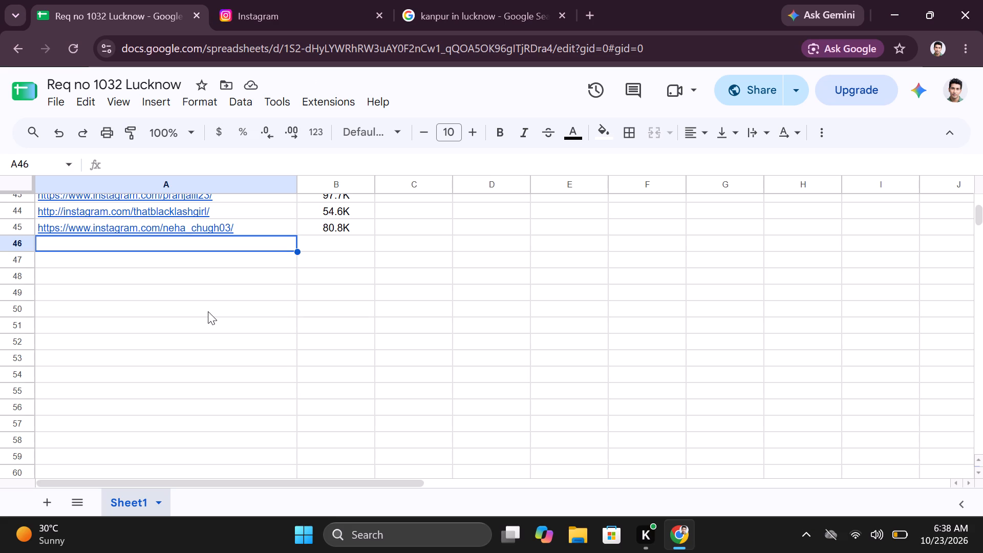
{"action": "left_click", "coordinate": [308, 0]}
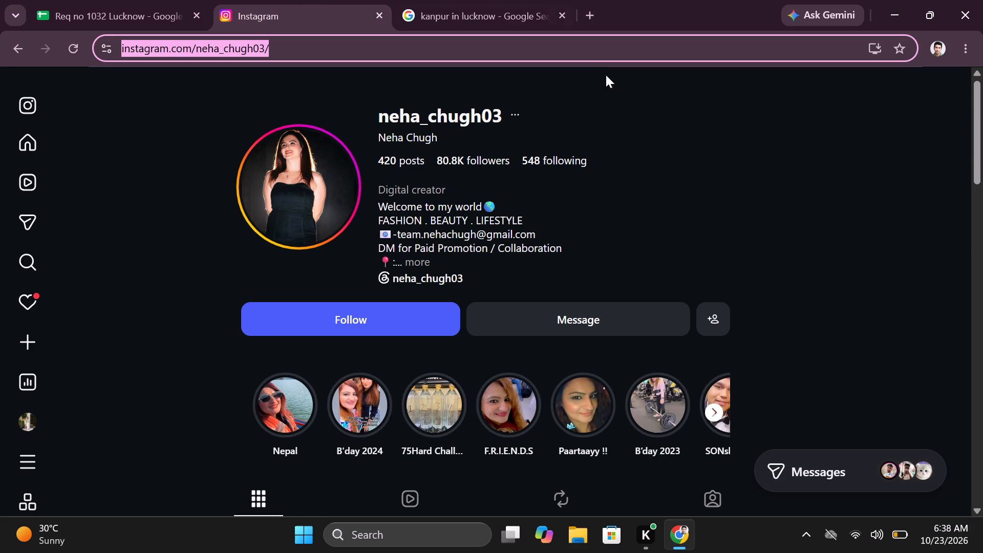
{"action": "left_click", "coordinate": [16, 262]}
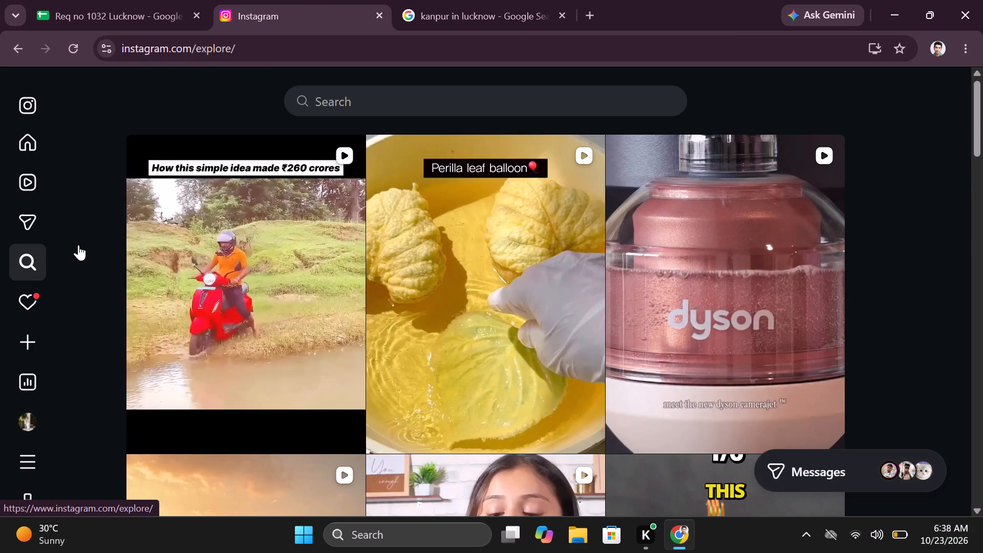
{"action": "left_click", "coordinate": [33, 268]}
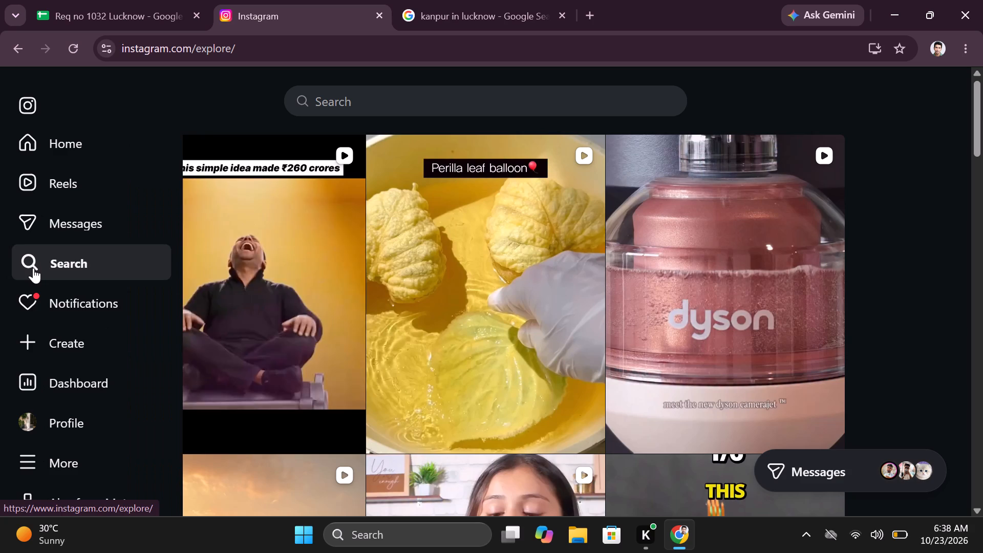
{"action": "left_click", "coordinate": [348, 102]}
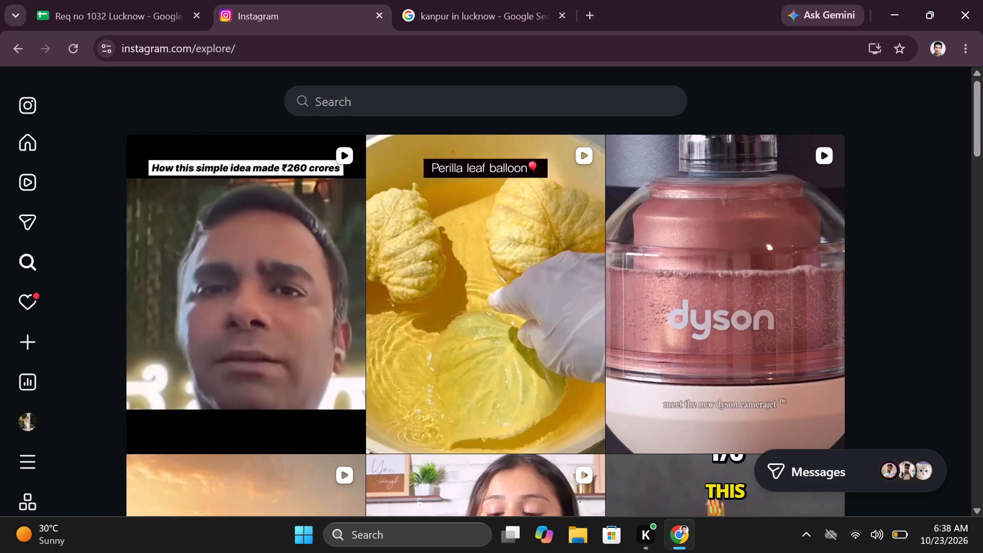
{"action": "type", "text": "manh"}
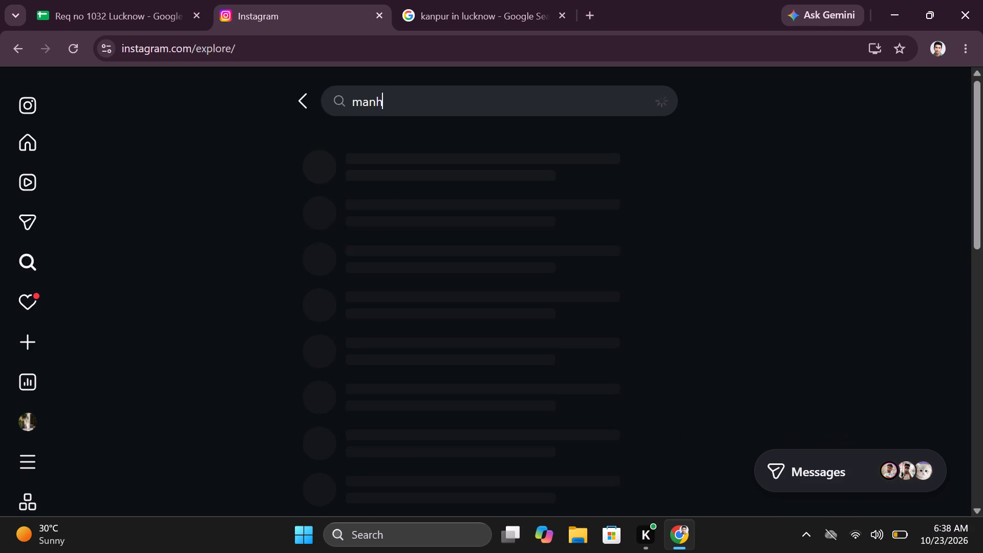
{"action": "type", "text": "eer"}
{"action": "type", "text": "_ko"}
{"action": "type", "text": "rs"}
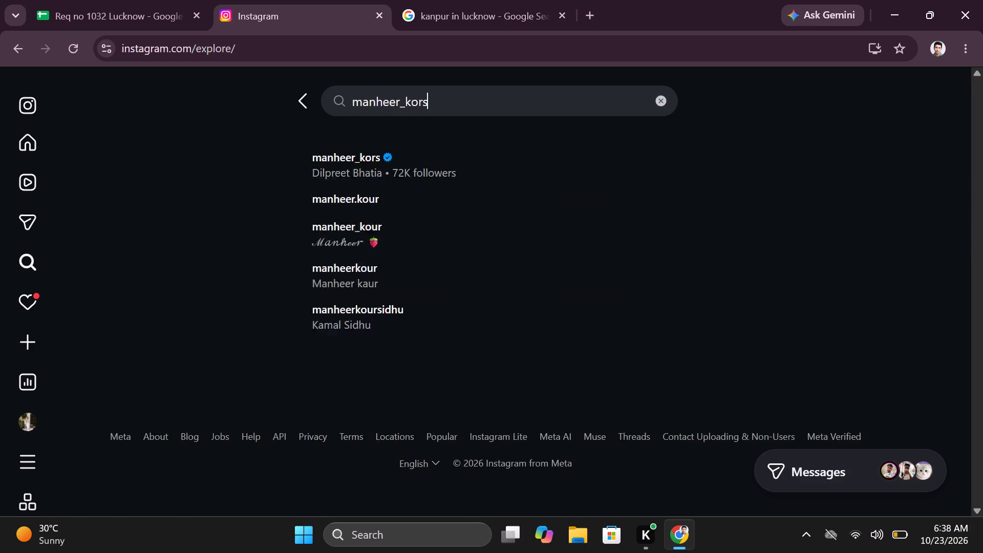
{"action": "left_click_drag", "start_coordinate": [422, 160], "coordinate": [319, 80]}
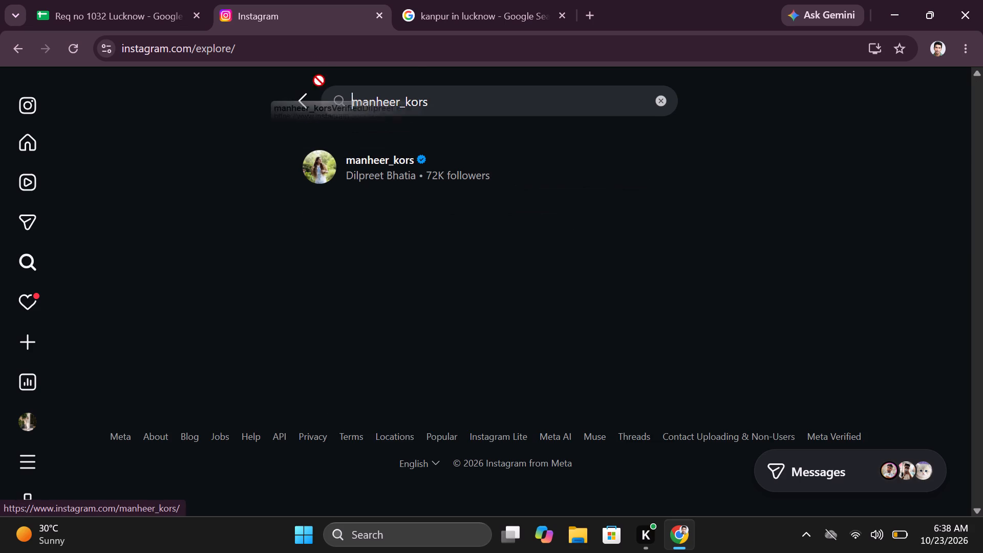
{"action": "left_click_drag", "start_coordinate": [319, 80], "coordinate": [313, 60]}
{"action": "left_click", "coordinate": [328, 38]}
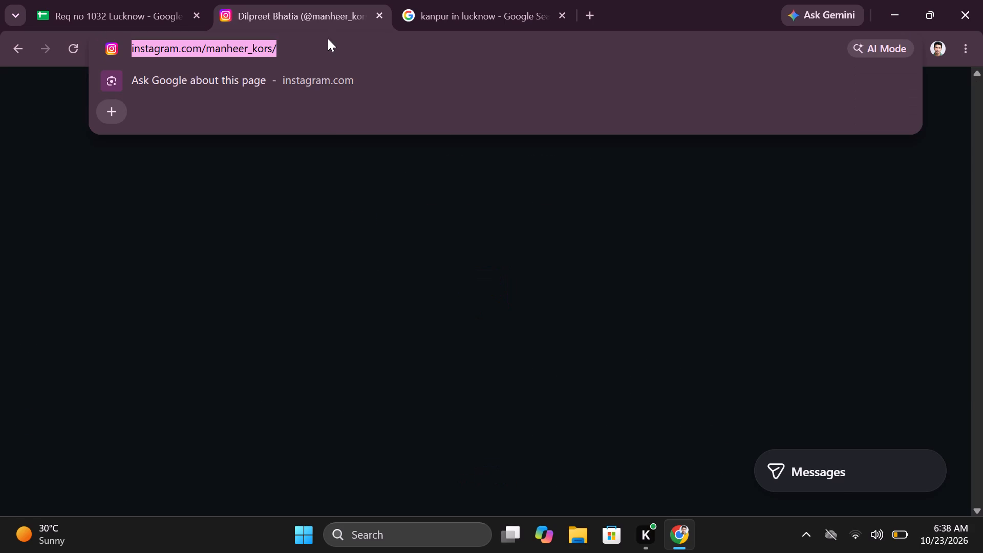
{"action": "key", "text": "ctrl+c"}
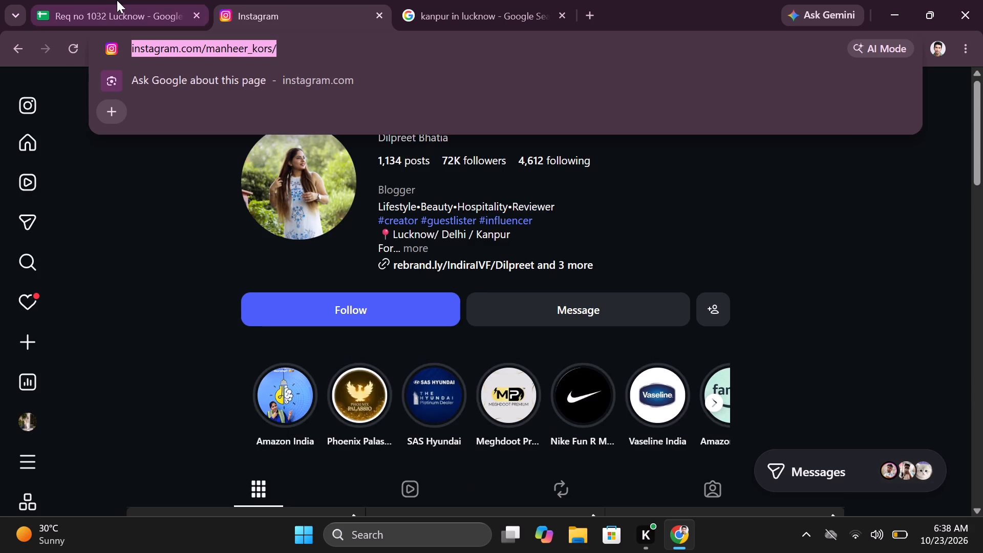
{"action": "left_click", "coordinate": [114, 0]}
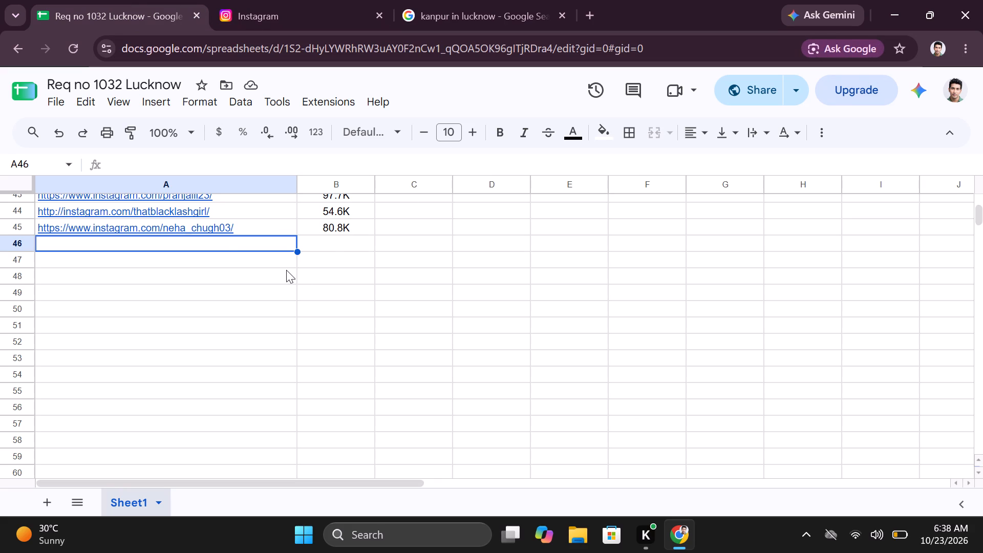
{"action": "key", "text": "ctrl+v"}
{"action": "key", "text": "Tab"}
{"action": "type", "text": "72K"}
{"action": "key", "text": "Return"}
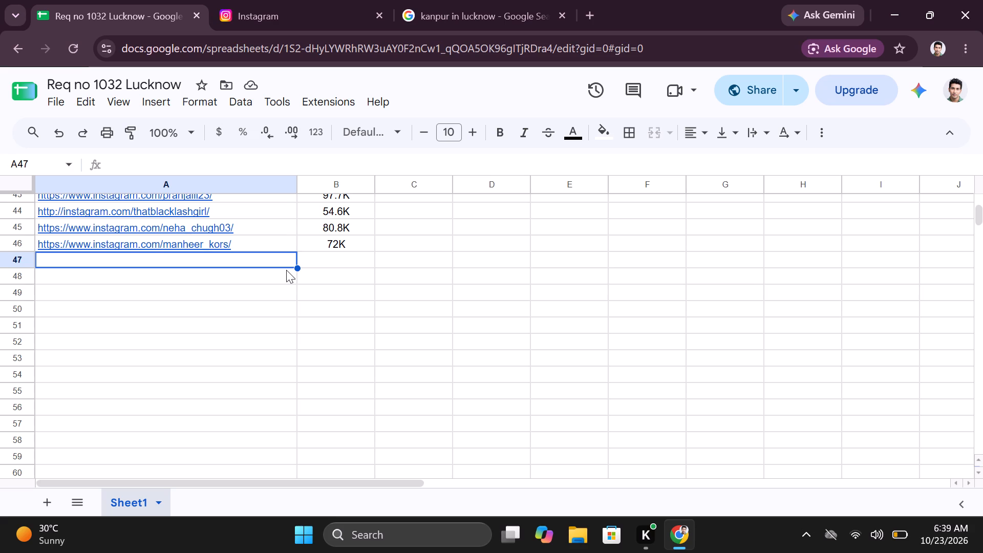
{"action": "left_click", "coordinate": [340, 0]}
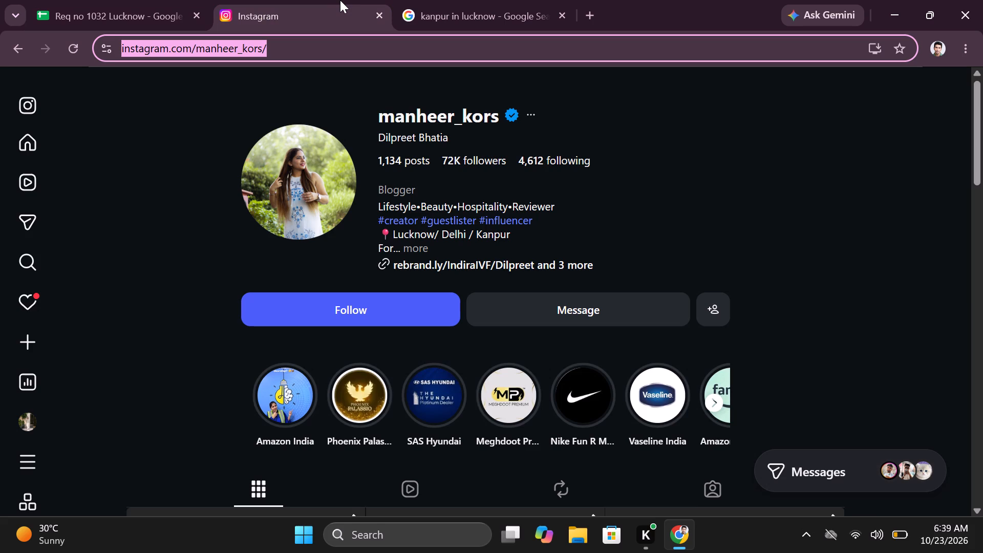
{"action": "left_click_drag", "start_coordinate": [19, 265], "coordinate": [442, 119]}
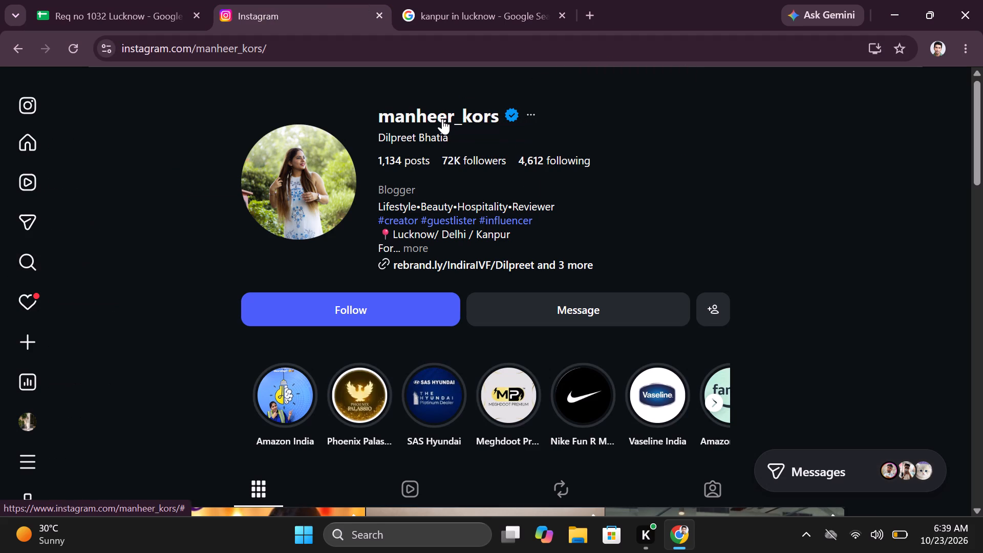
{"action": "left_click", "coordinate": [33, 270]}
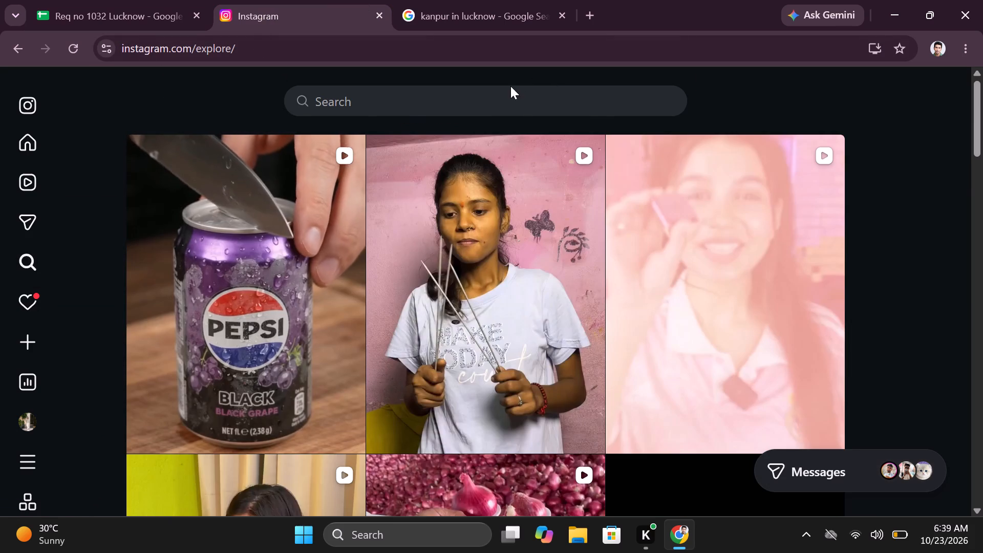
{"action": "left_click", "coordinate": [504, 94]}
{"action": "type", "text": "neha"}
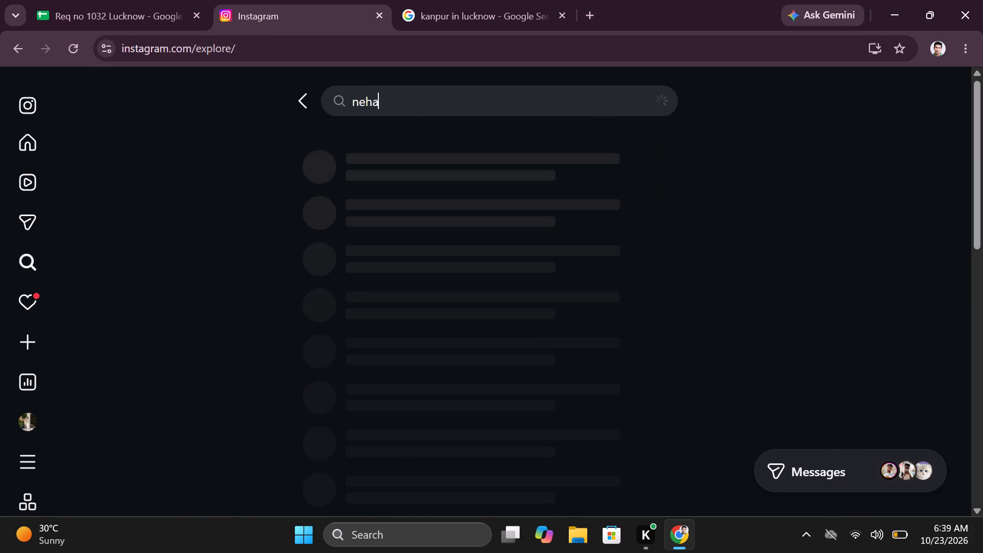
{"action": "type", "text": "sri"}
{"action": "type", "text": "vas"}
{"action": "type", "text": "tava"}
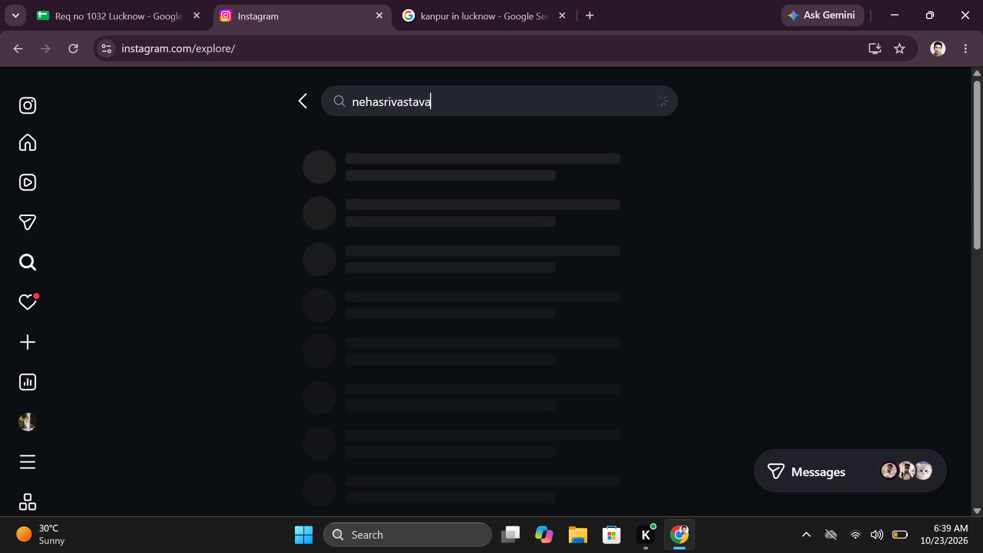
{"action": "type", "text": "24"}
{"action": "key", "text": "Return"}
{"action": "left_click", "coordinate": [483, 162]}
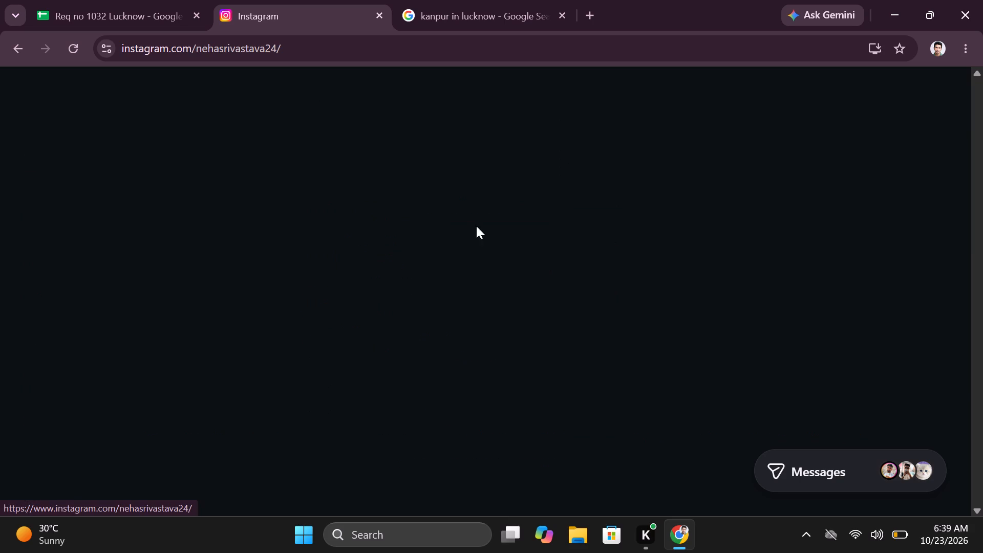
{"action": "left_click", "coordinate": [329, 43]}
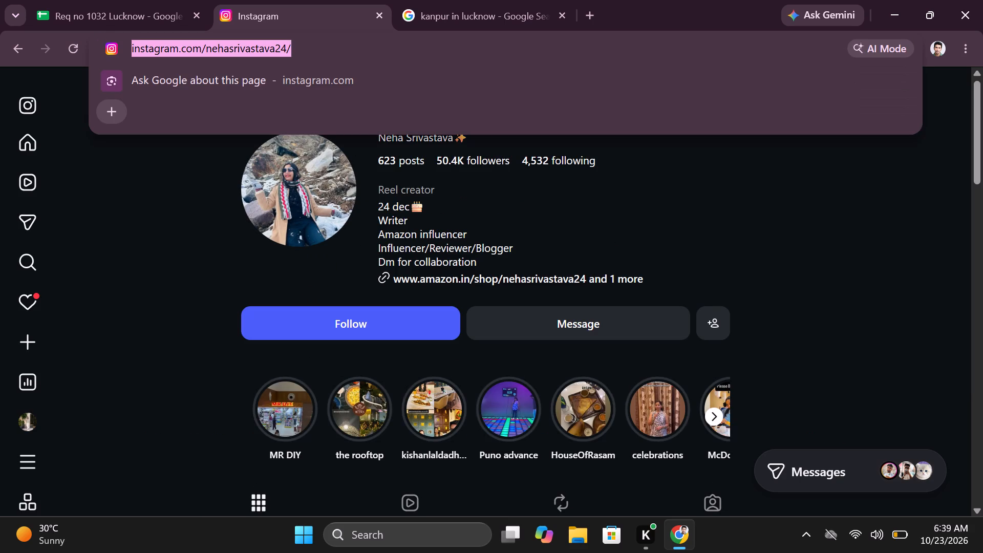
{"action": "key", "text": "ctrl+c"}
{"action": "left_click", "coordinate": [102, 0]}
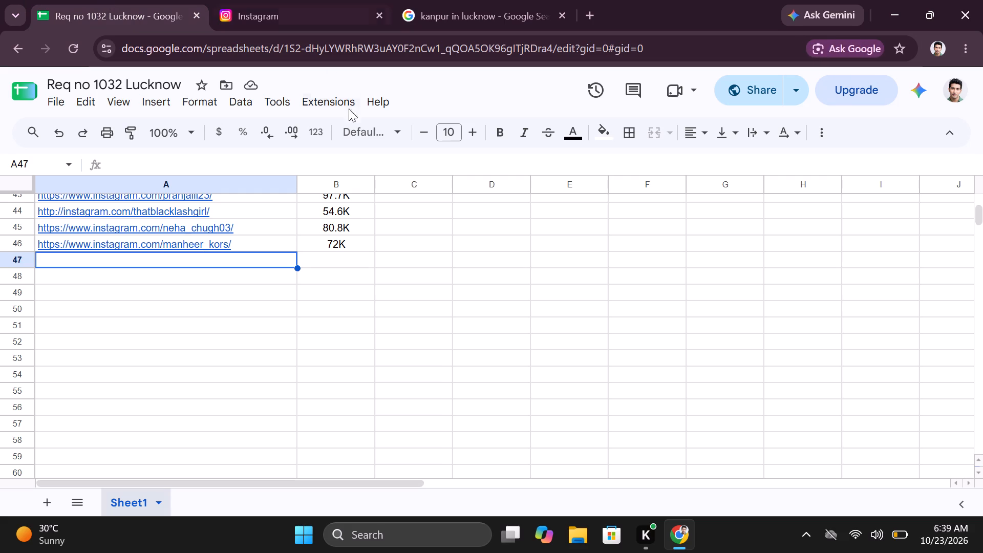
{"action": "key", "text": "ctrl+v"}
{"action": "key", "text": "Tab"}
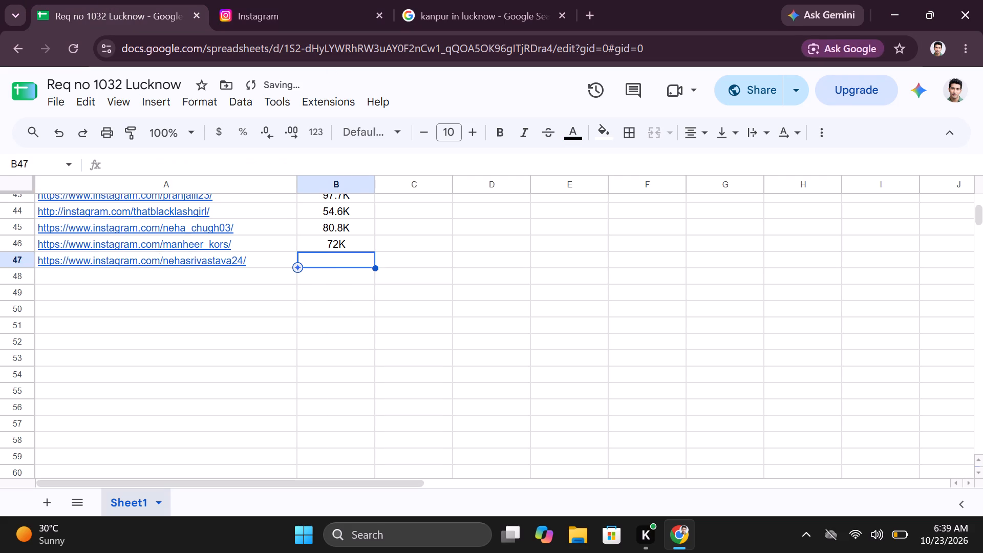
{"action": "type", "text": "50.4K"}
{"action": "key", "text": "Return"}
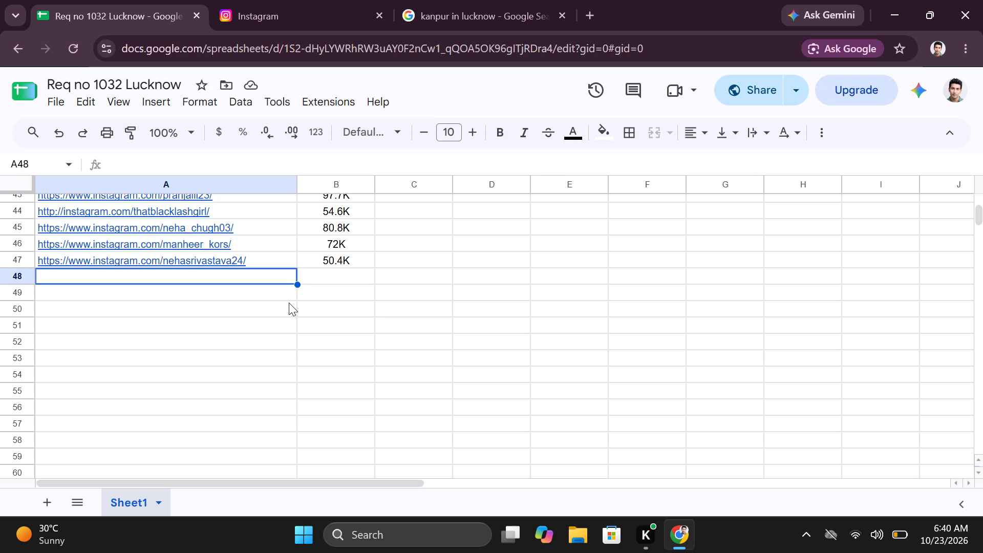
{"action": "left_click", "coordinate": [283, 0]}
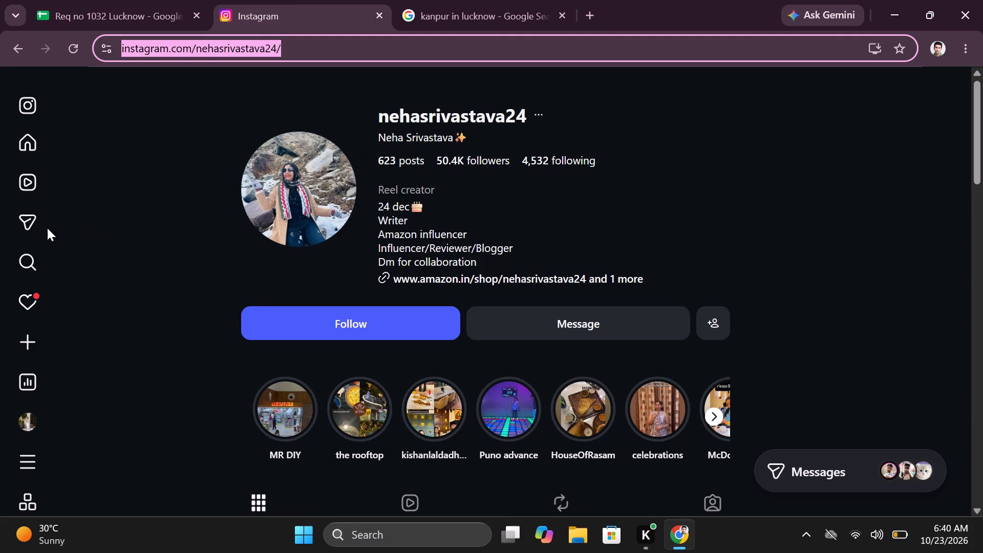
{"action": "left_click", "coordinate": [52, 264]}
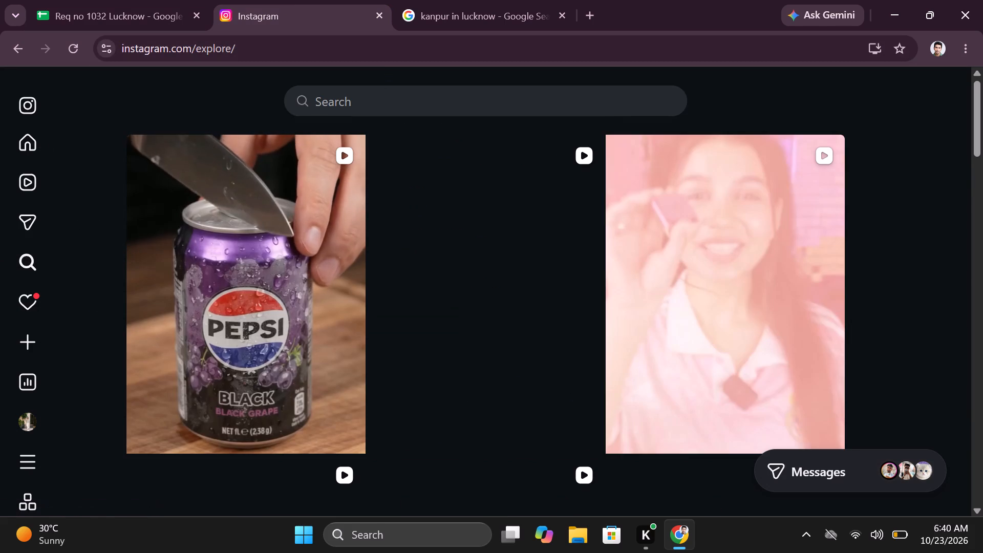
{"action": "left_click", "coordinate": [380, 94]}
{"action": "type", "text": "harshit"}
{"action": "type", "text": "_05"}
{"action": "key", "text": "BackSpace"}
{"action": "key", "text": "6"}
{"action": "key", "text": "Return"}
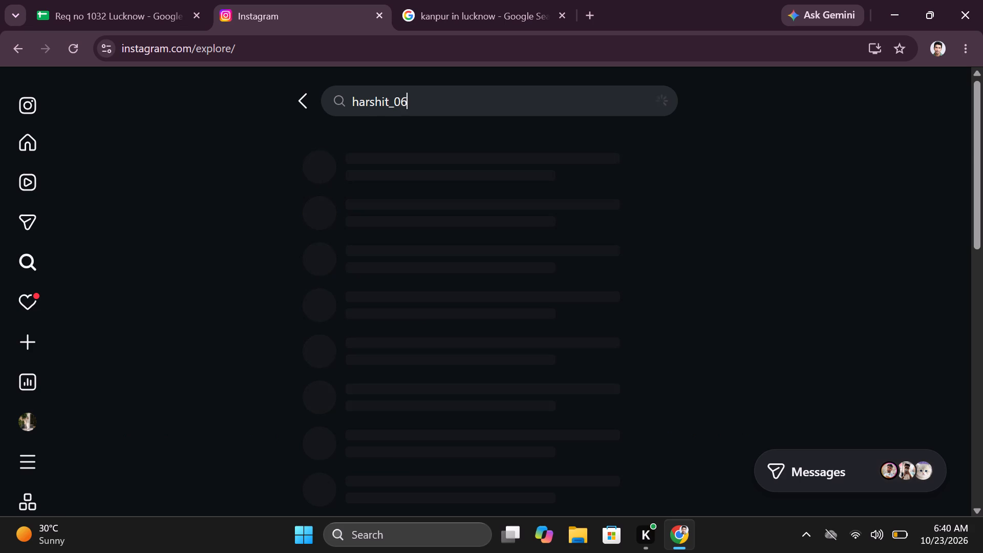
{"action": "left_click", "coordinate": [400, 177]}
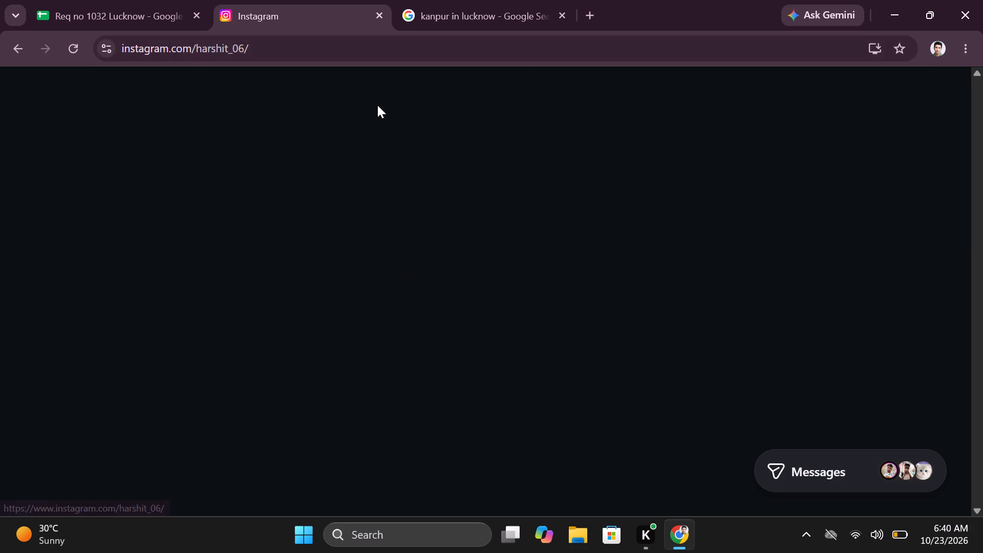
{"action": "left_click", "coordinate": [313, 51]}
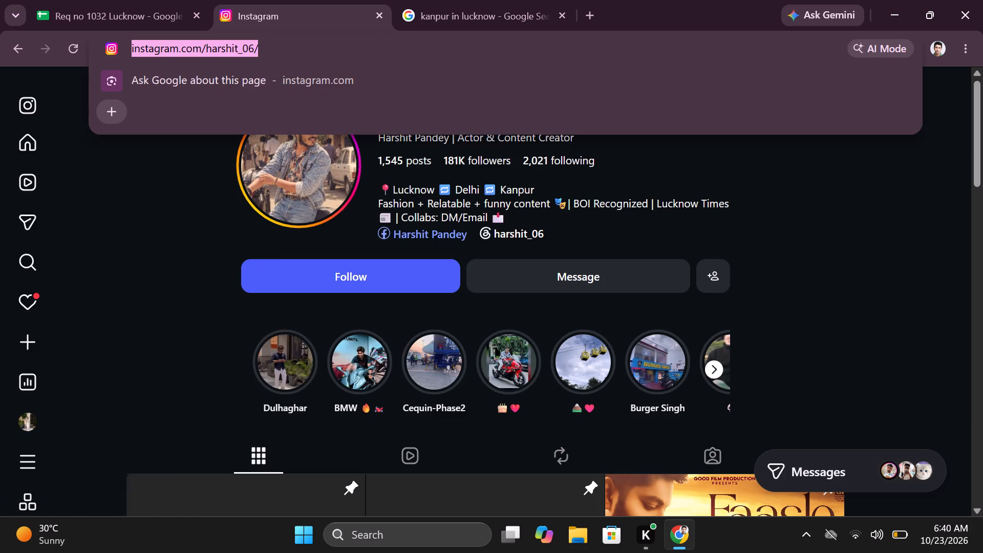
{"action": "key", "text": "ctrl+c"}
{"action": "left_click", "coordinate": [153, 0]}
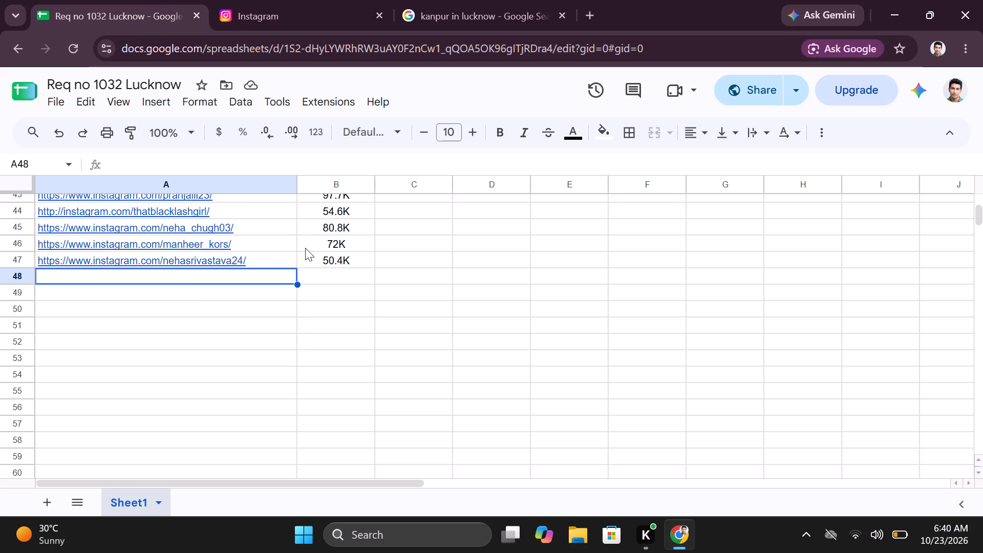
{"action": "key", "text": "ctrl+v"}
{"action": "key", "text": "Tab"}
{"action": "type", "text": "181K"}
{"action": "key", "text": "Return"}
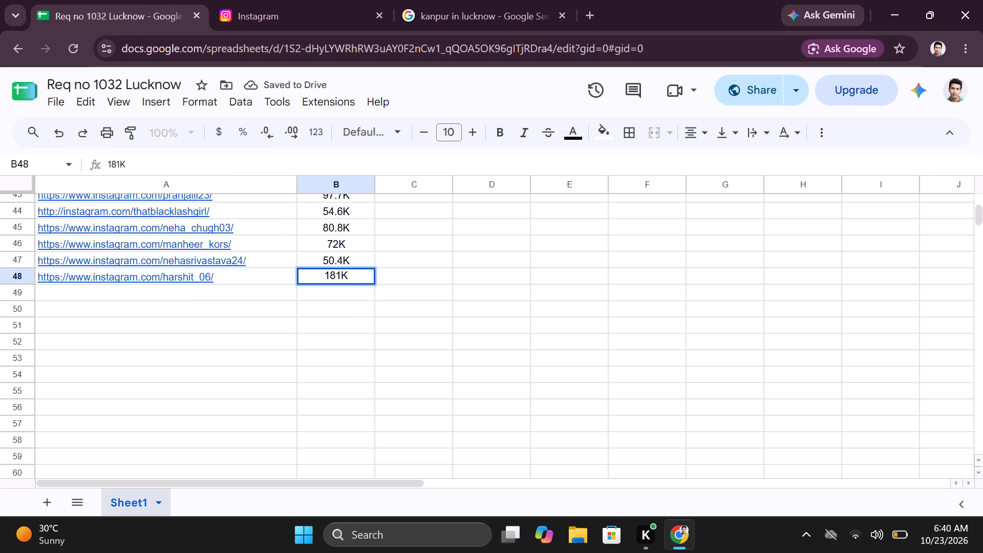
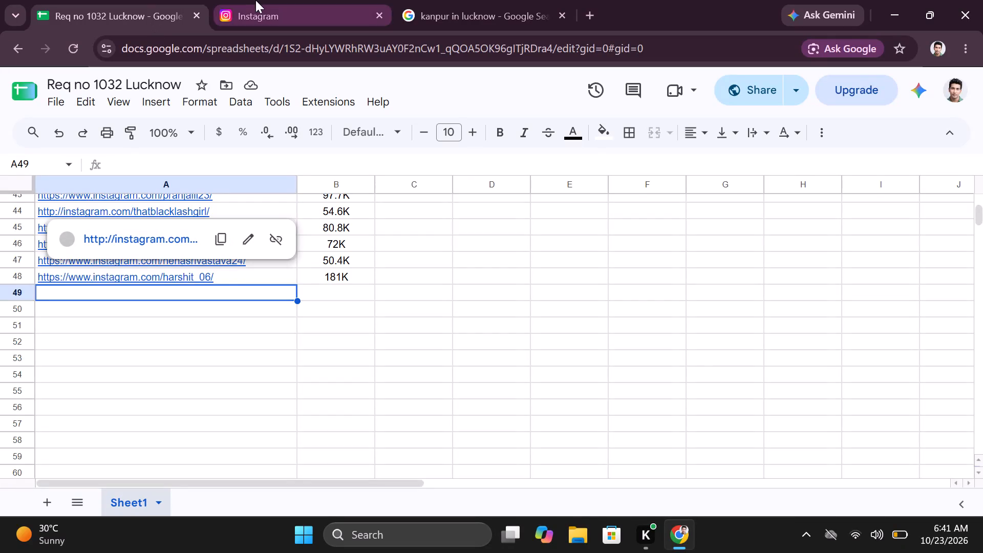
{"action": "left_click", "coordinate": [256, 0]}
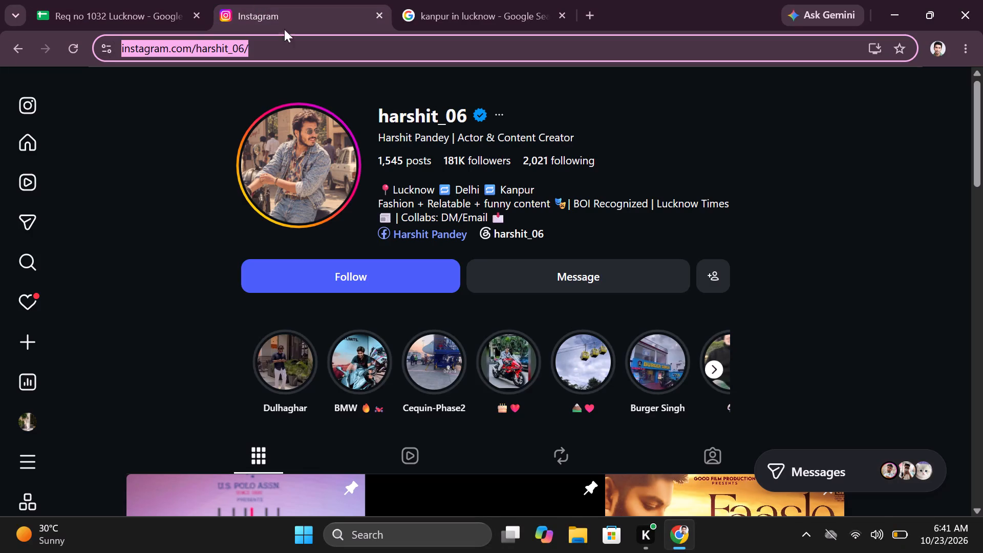
{"action": "left_click", "coordinate": [47, 275]}
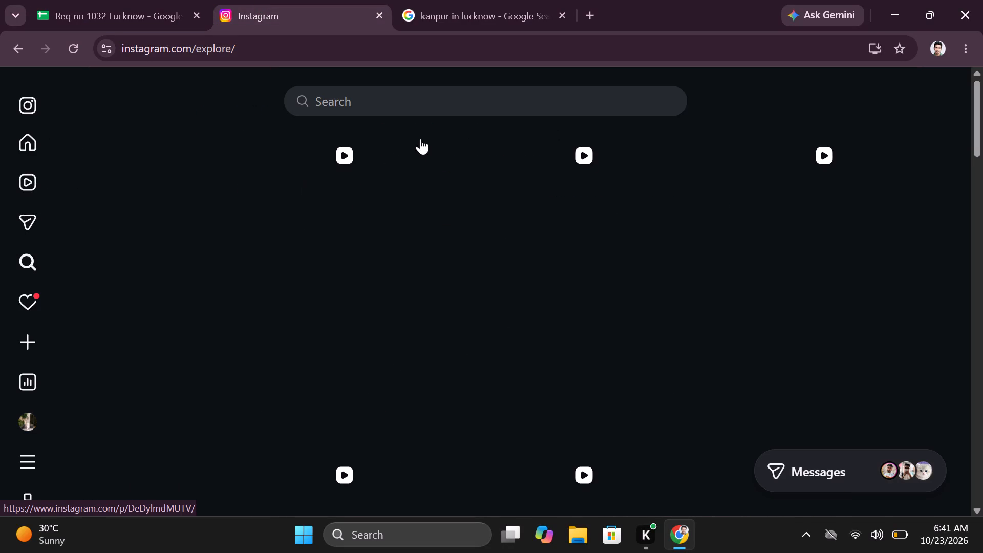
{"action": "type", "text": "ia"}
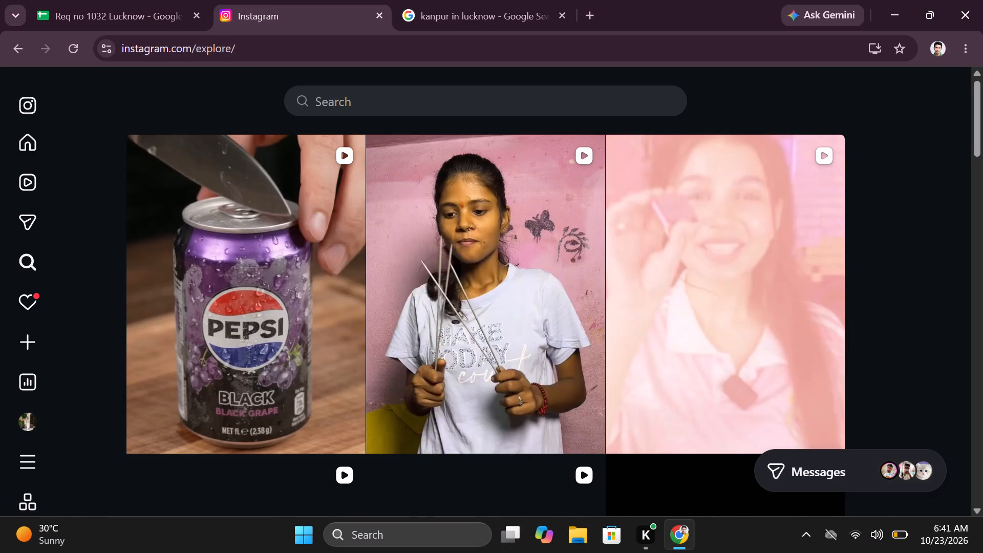
{"action": "left_click", "coordinate": [406, 98]}
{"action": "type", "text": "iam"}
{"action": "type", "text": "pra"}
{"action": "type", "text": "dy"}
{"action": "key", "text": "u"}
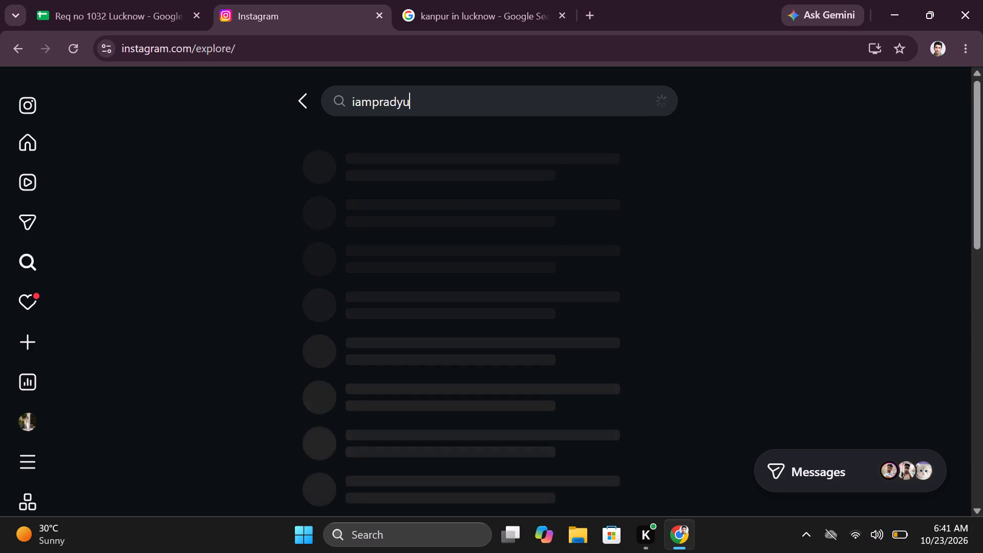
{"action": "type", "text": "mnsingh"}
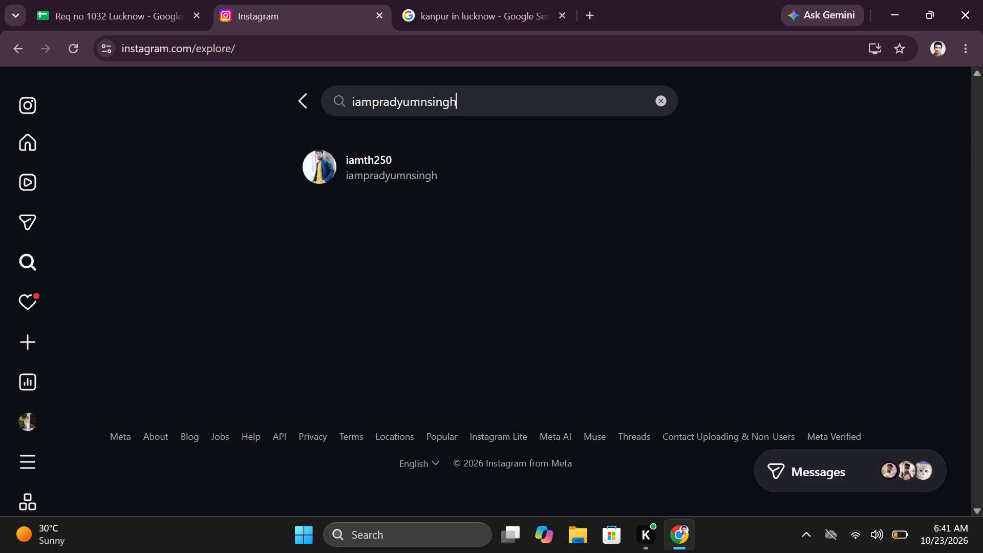
{"action": "left_click", "coordinate": [361, 101]}
{"action": "key", "text": "BackSpace"}
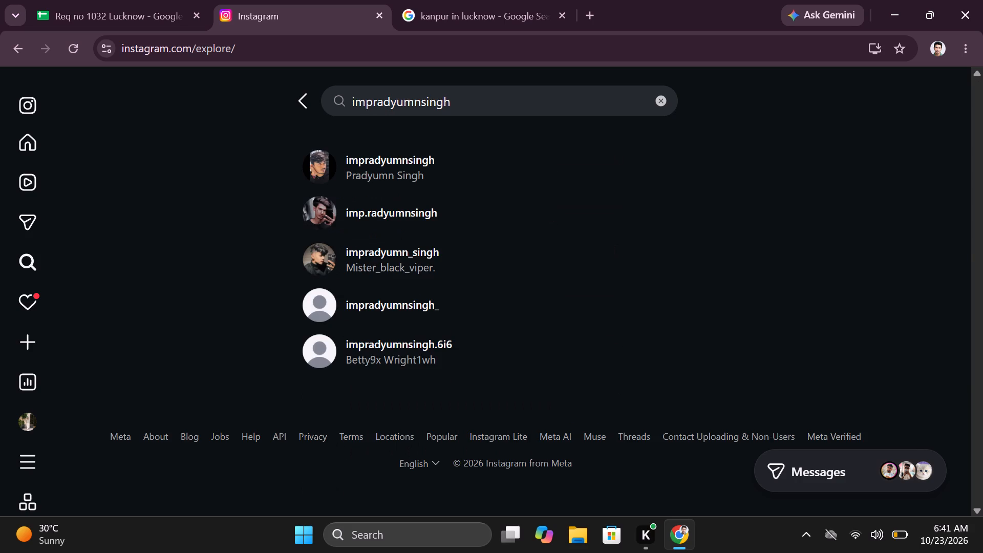
{"action": "left_click", "coordinate": [403, 179]}
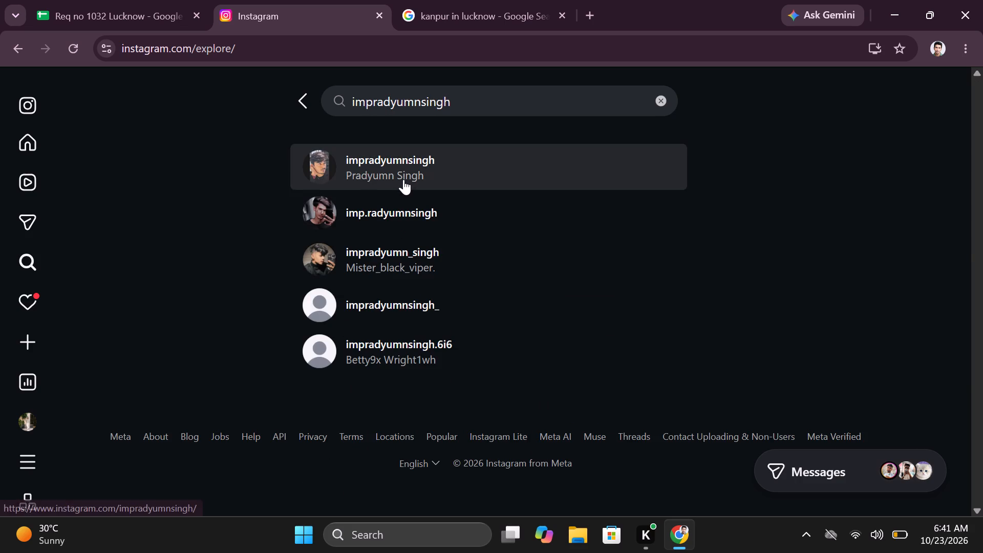
Record the open creator's profile link in cell A49 of the Lucknow sheet and the follower count 105K in B49.
{"action": "left_click", "coordinate": [308, 55]}
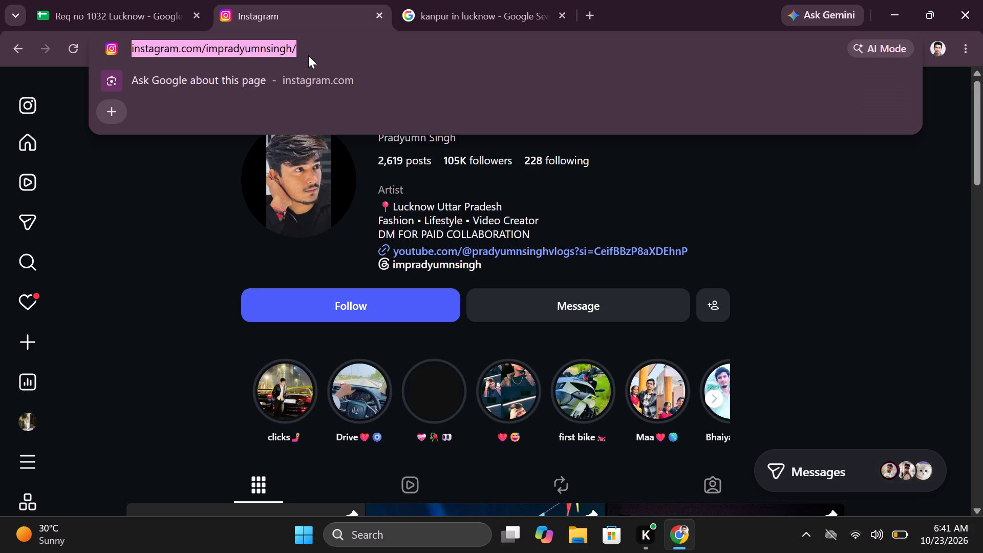
{"action": "key", "text": "ctrl+c"}
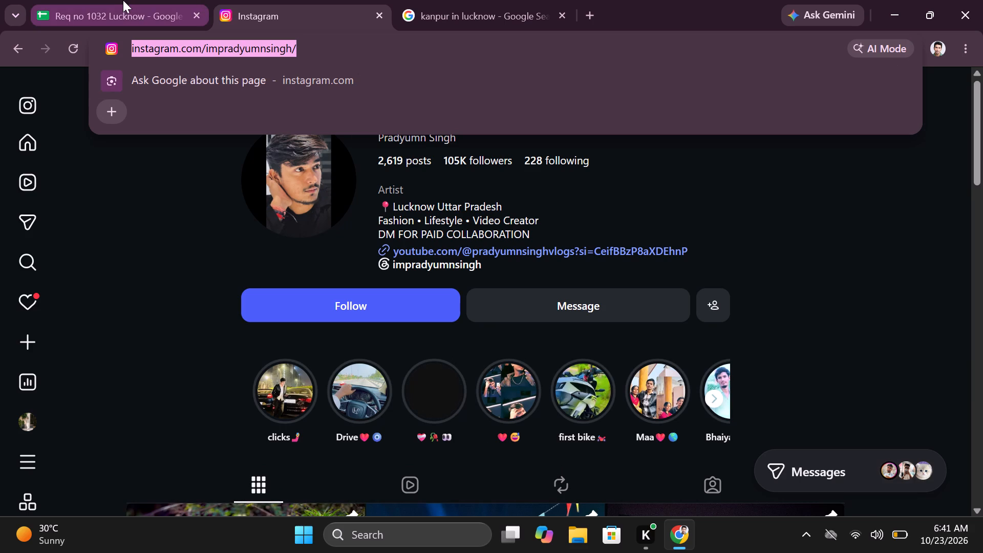
{"action": "left_click", "coordinate": [122, 0]}
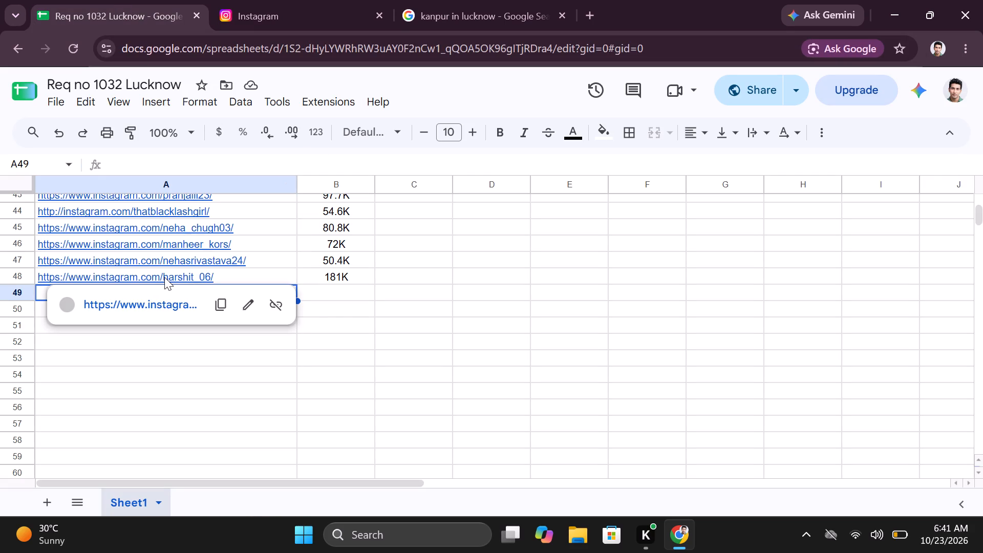
{"action": "key", "text": "ctrl+v"}
{"action": "left_click", "coordinate": [348, 297]}
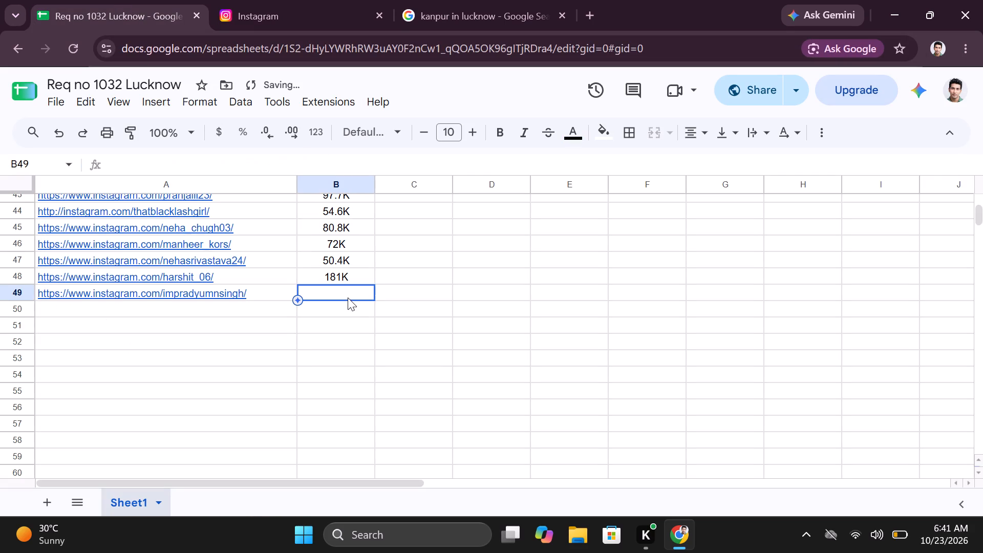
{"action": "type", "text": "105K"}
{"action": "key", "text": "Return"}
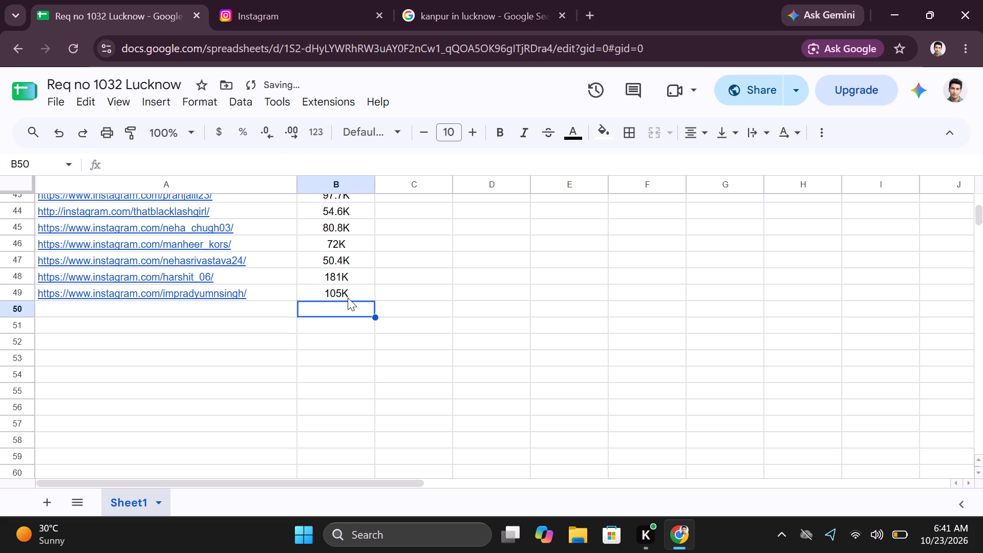
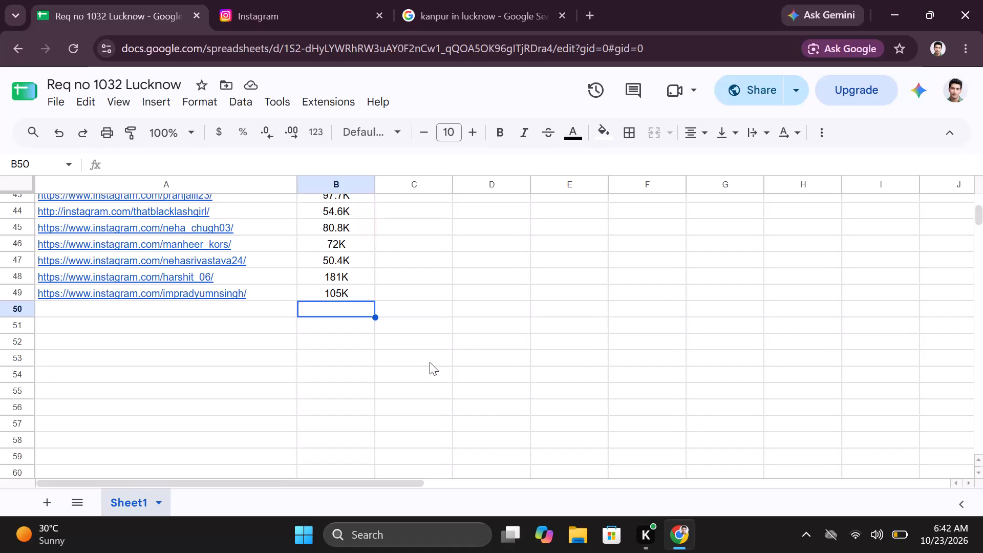
Look through the creator profile links and follower counts already recorded in the Req no 1032 Lucknow sheet.
{"action": "scroll", "coordinate": [429, 362], "scroll_direction": "up", "scroll_amount": 9}
{"action": "scroll", "coordinate": [429, 362], "scroll_direction": "down", "scroll_amount": 1}
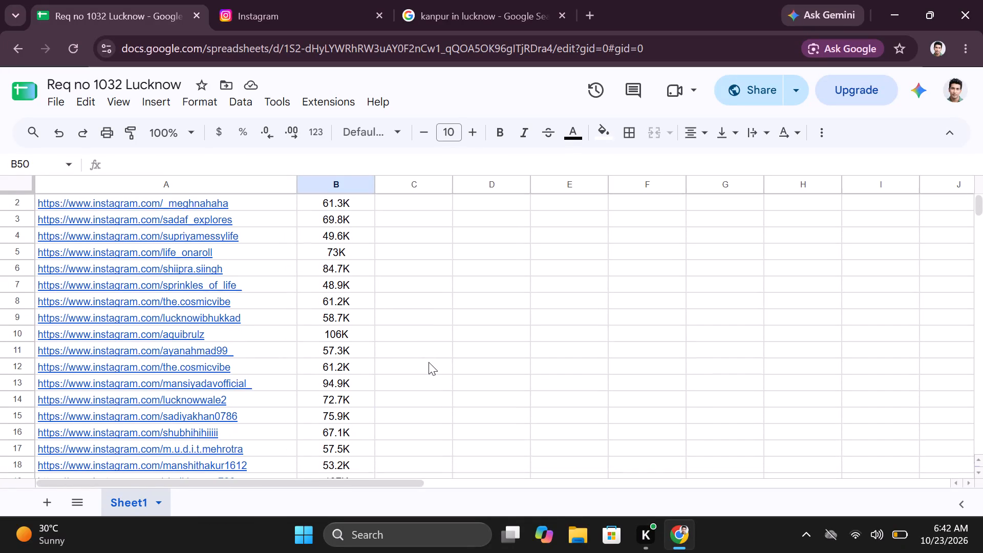
{"action": "scroll", "coordinate": [429, 362], "scroll_direction": "down", "scroll_amount": 1}
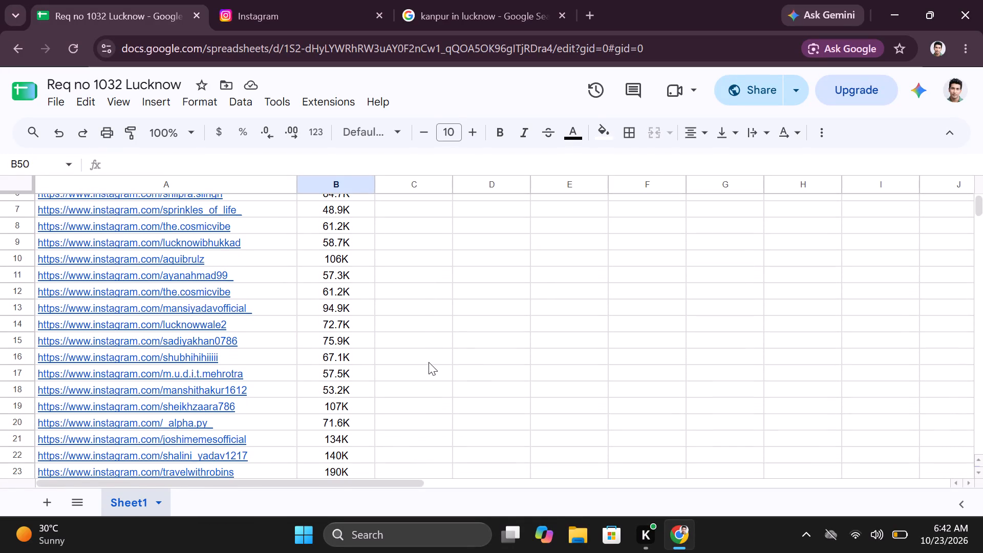
{"action": "scroll", "coordinate": [429, 362], "scroll_direction": "down", "scroll_amount": 1}
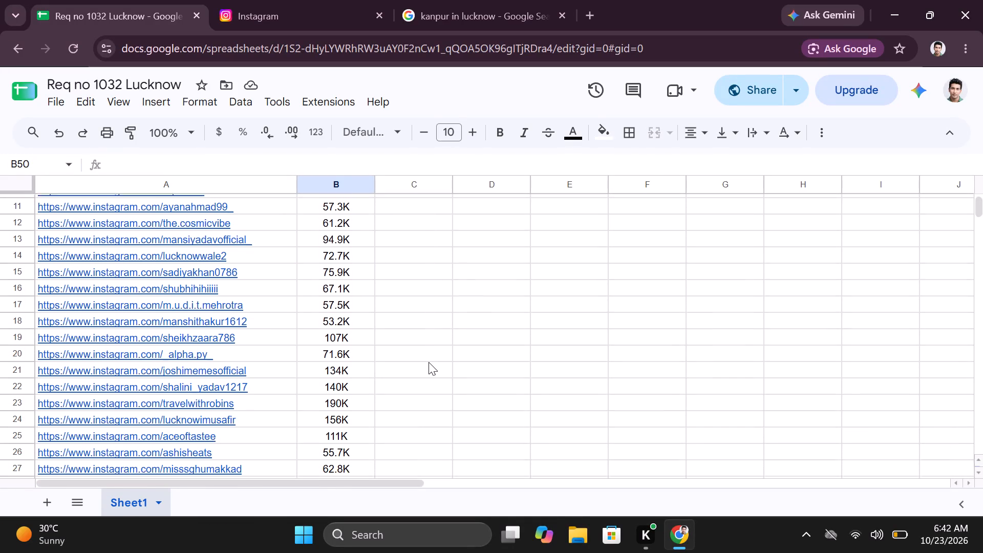
{"action": "scroll", "coordinate": [429, 362], "scroll_direction": "down", "scroll_amount": 2}
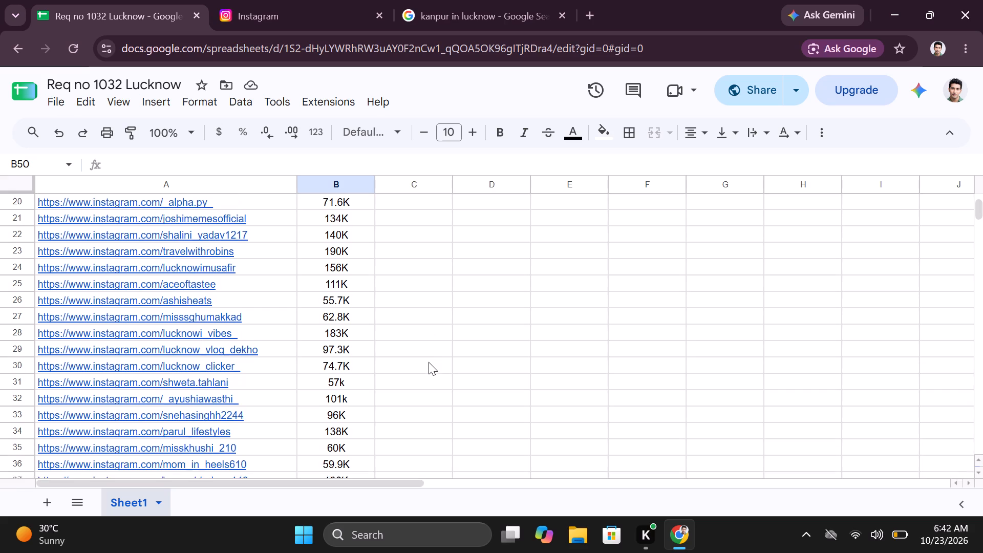
{"action": "scroll", "coordinate": [429, 362], "scroll_direction": "down", "scroll_amount": 1}
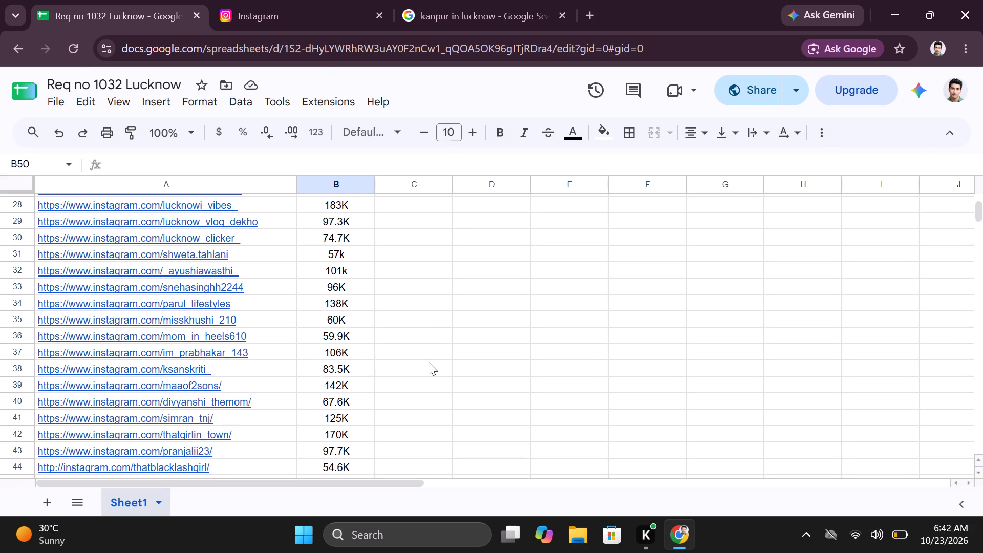
{"action": "left_click", "coordinate": [289, 0]}
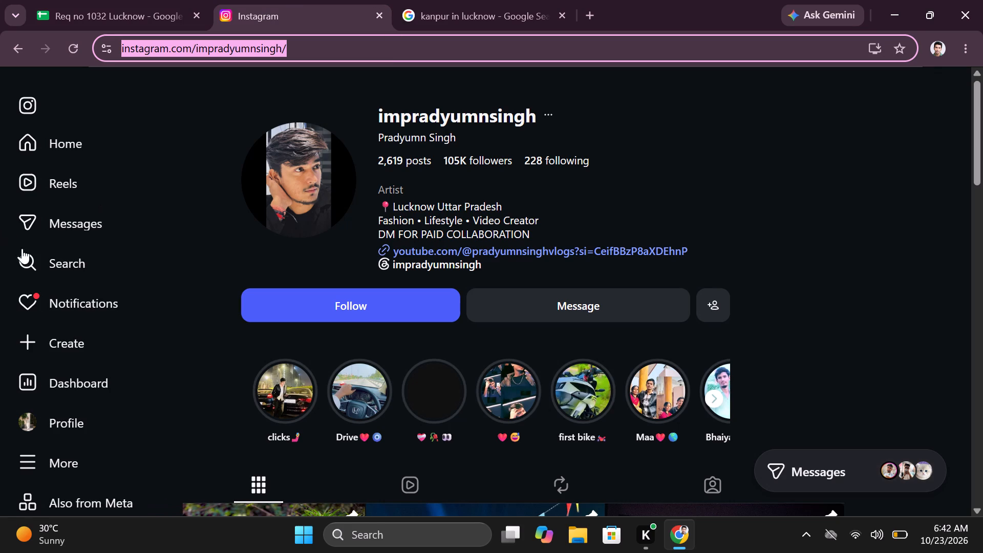
{"action": "left_click", "coordinate": [30, 256]}
{"action": "left_click", "coordinate": [367, 96]}
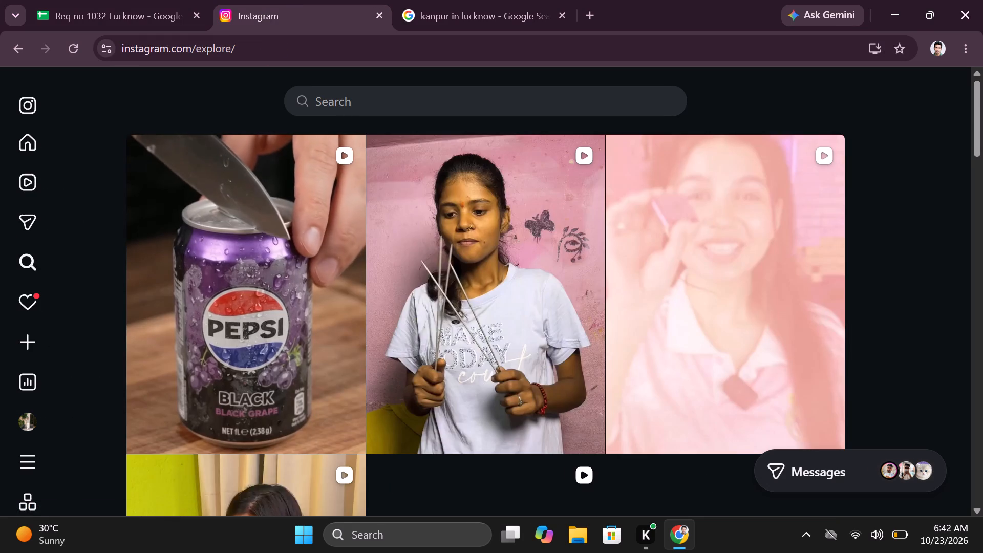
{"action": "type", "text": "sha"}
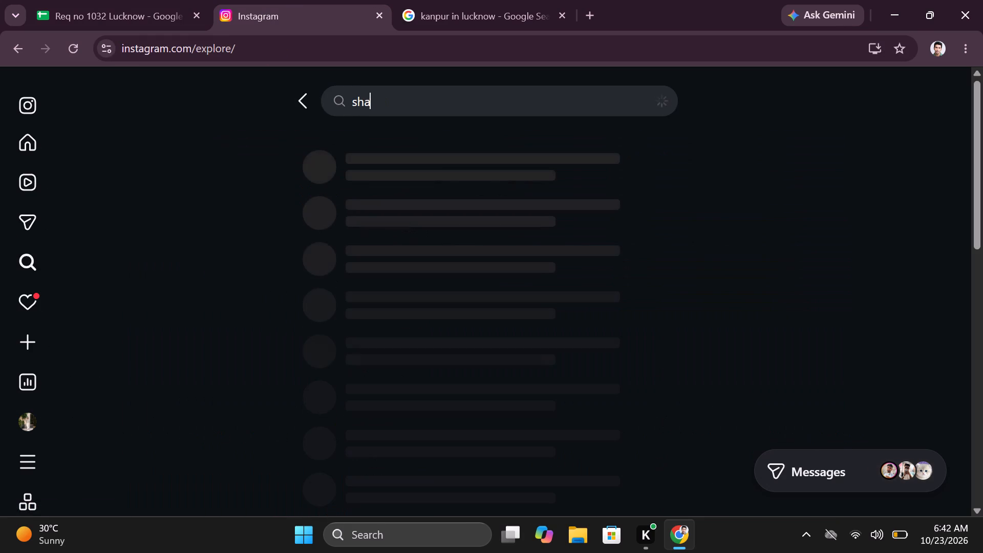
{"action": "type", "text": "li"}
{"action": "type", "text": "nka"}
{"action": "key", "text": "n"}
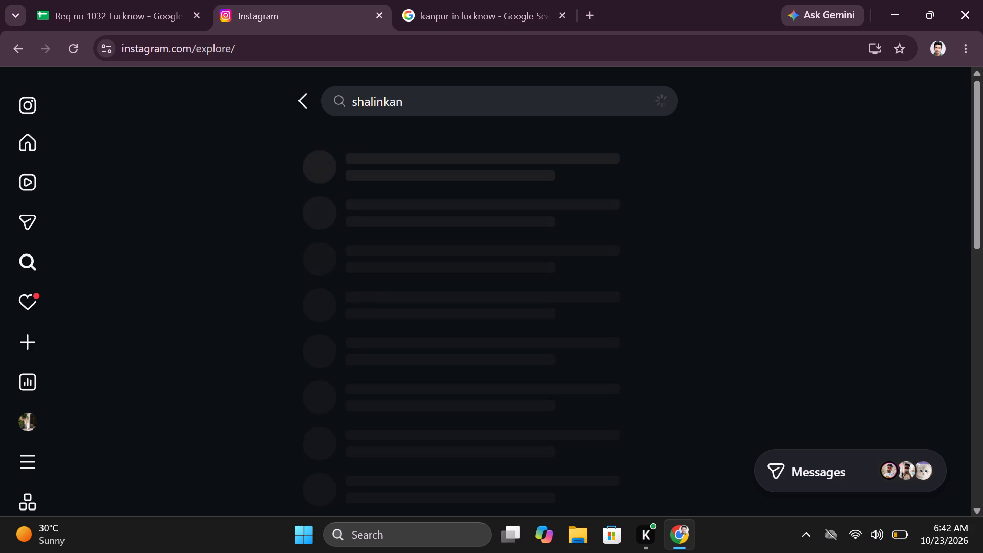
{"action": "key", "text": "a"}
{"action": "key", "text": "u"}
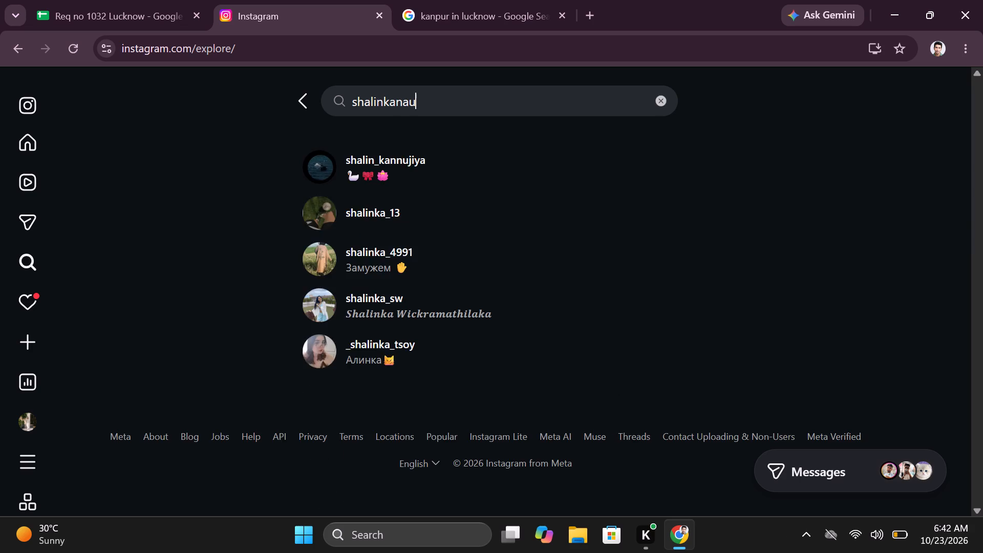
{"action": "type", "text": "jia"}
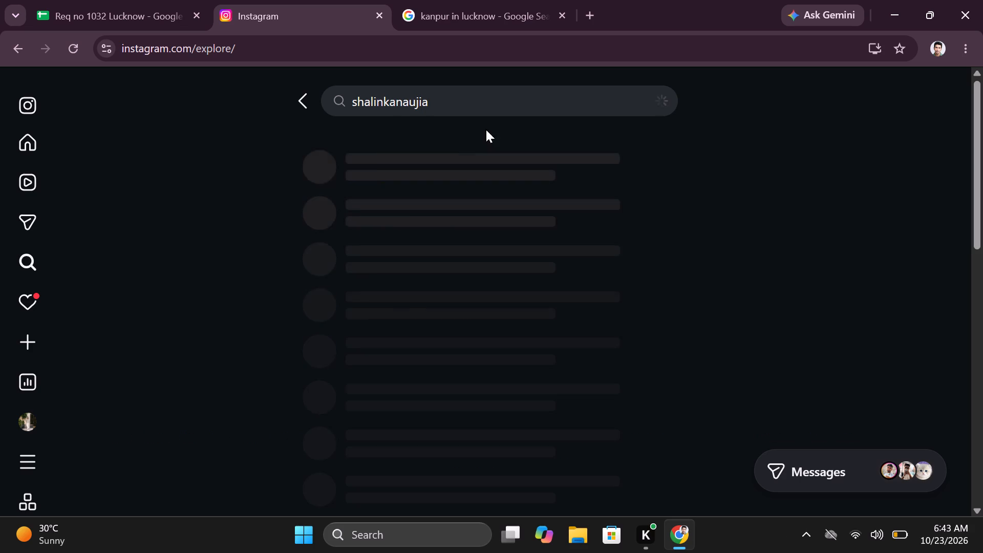
{"action": "left_click", "coordinate": [408, 166]}
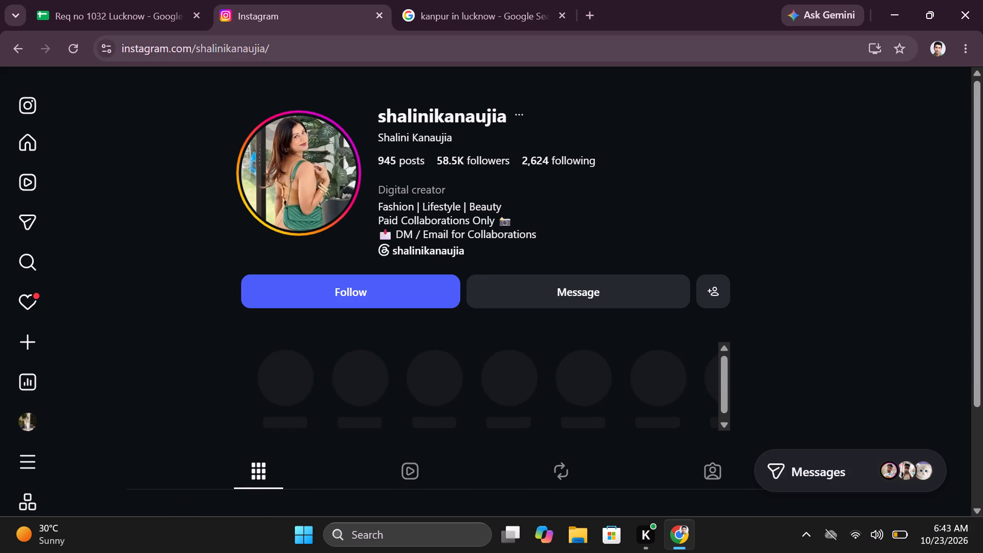
{"action": "left_click", "coordinate": [286, 46]}
{"action": "key", "text": "ctrl+c"}
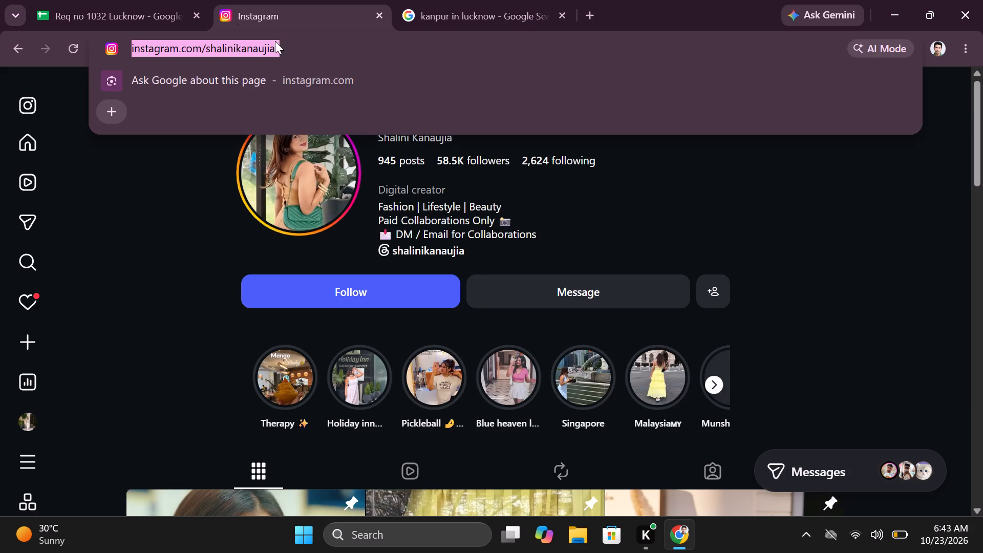
{"action": "left_click", "coordinate": [166, 2]}
{"action": "scroll", "coordinate": [298, 347], "scroll_direction": "down", "scroll_amount": 4}
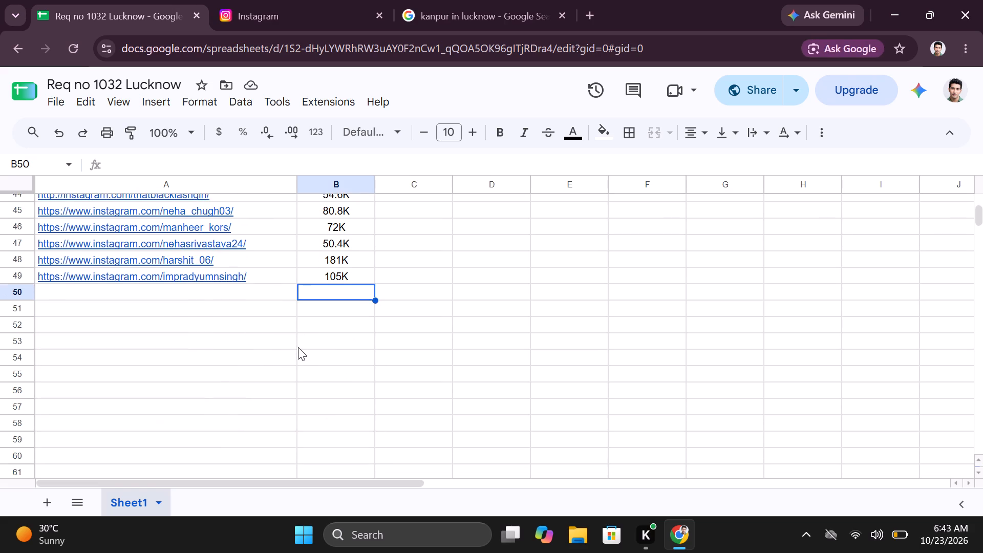
{"action": "left_click", "coordinate": [159, 292]}
{"action": "key", "text": "ctrl+v"}
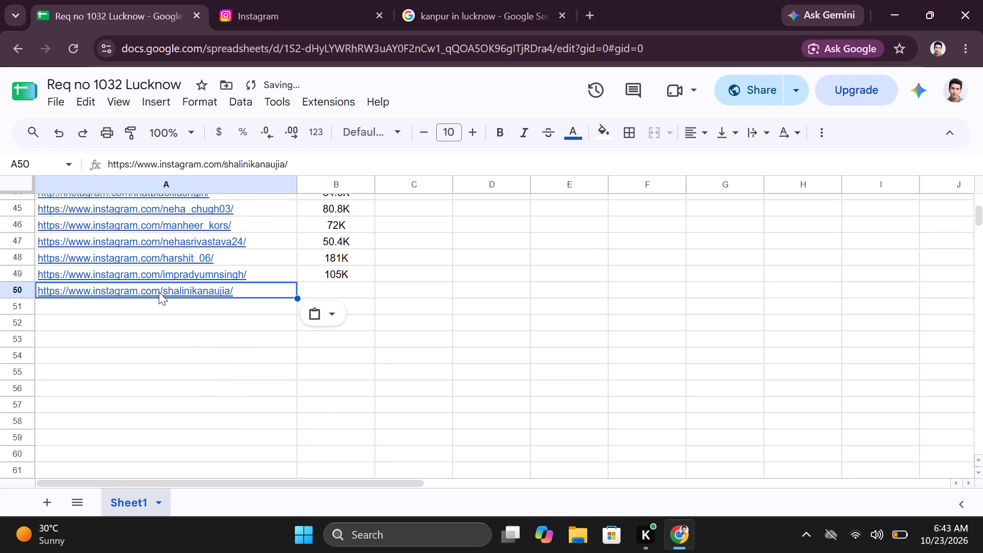
{"action": "key", "text": "Tab"}
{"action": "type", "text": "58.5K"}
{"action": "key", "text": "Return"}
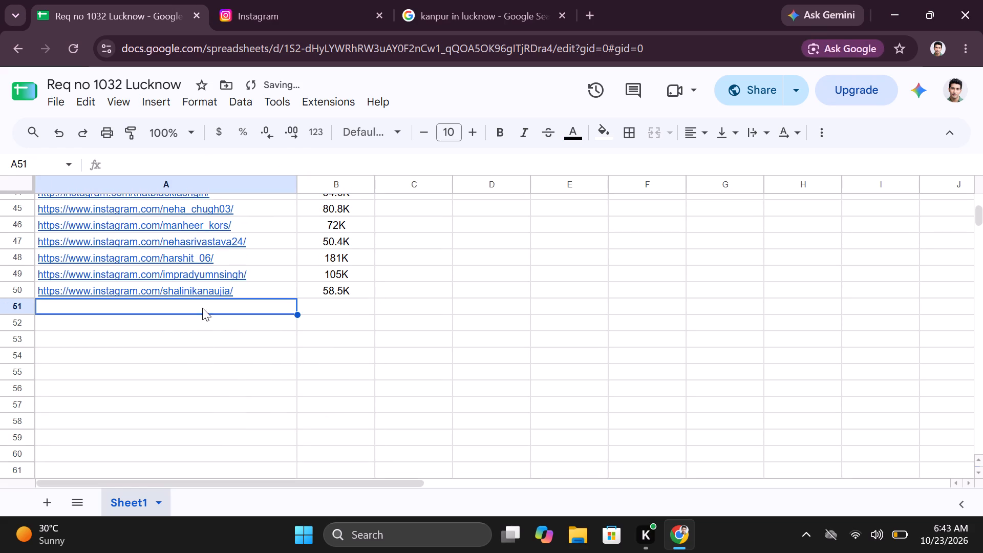
{"action": "left_click", "coordinate": [340, 0]}
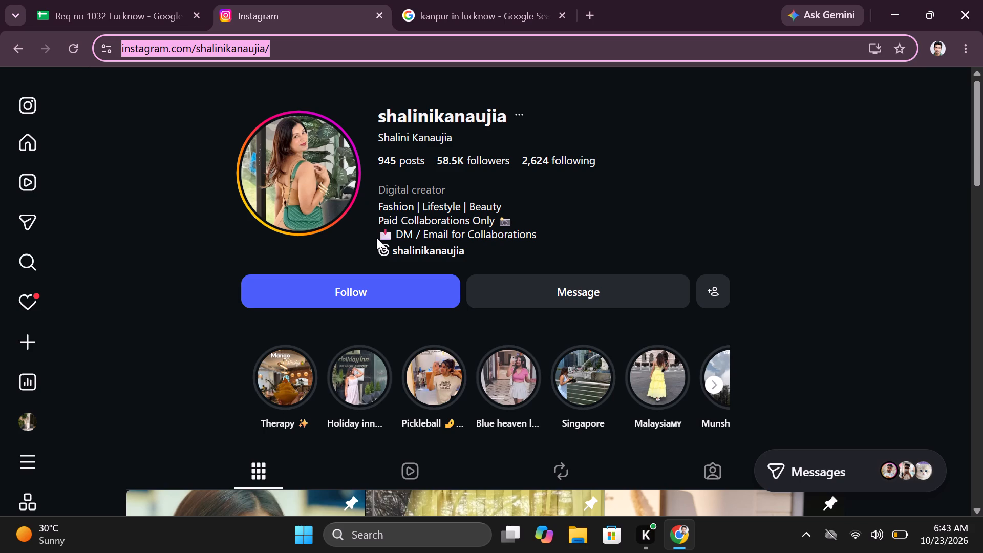
{"action": "left_click", "coordinate": [38, 264]}
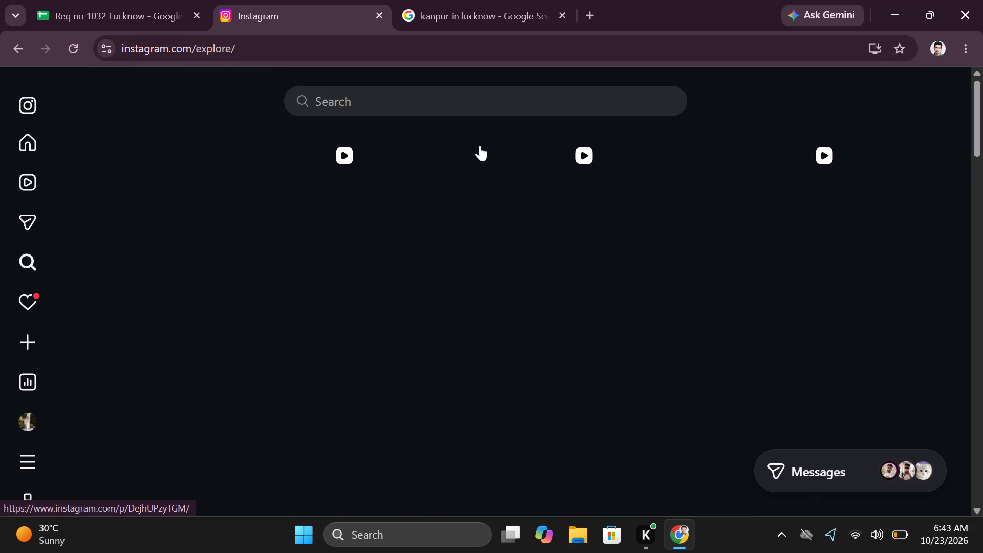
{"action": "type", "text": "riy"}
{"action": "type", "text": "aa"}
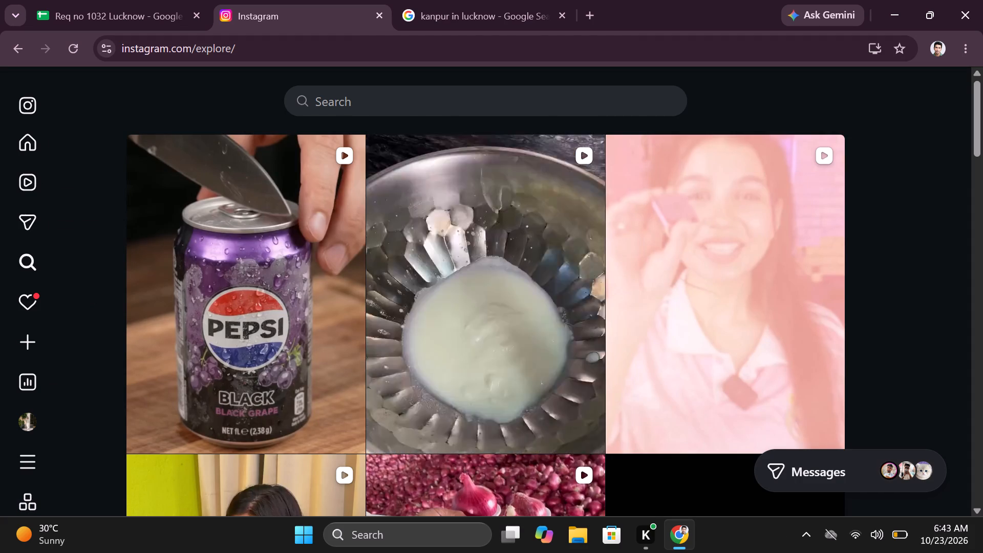
{"action": "left_click", "coordinate": [346, 100]}
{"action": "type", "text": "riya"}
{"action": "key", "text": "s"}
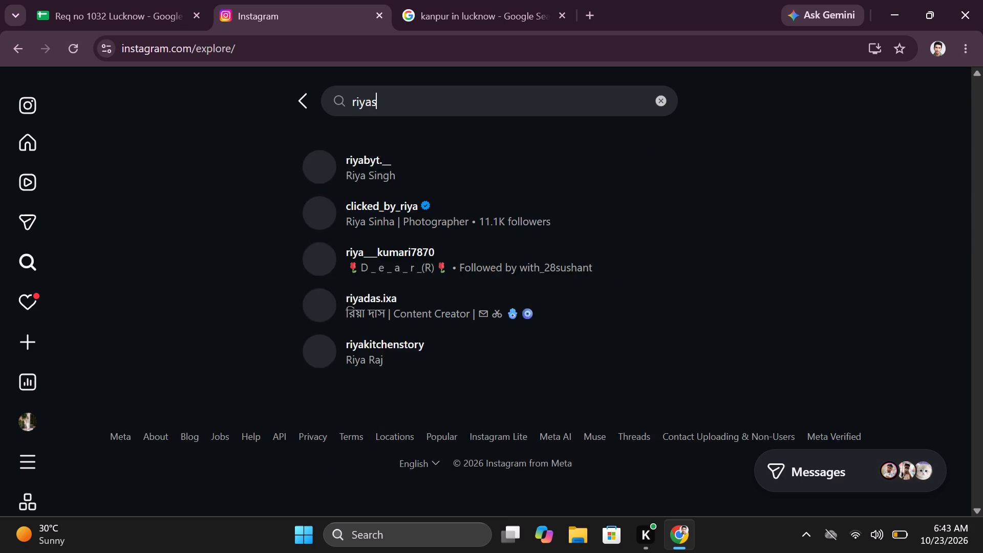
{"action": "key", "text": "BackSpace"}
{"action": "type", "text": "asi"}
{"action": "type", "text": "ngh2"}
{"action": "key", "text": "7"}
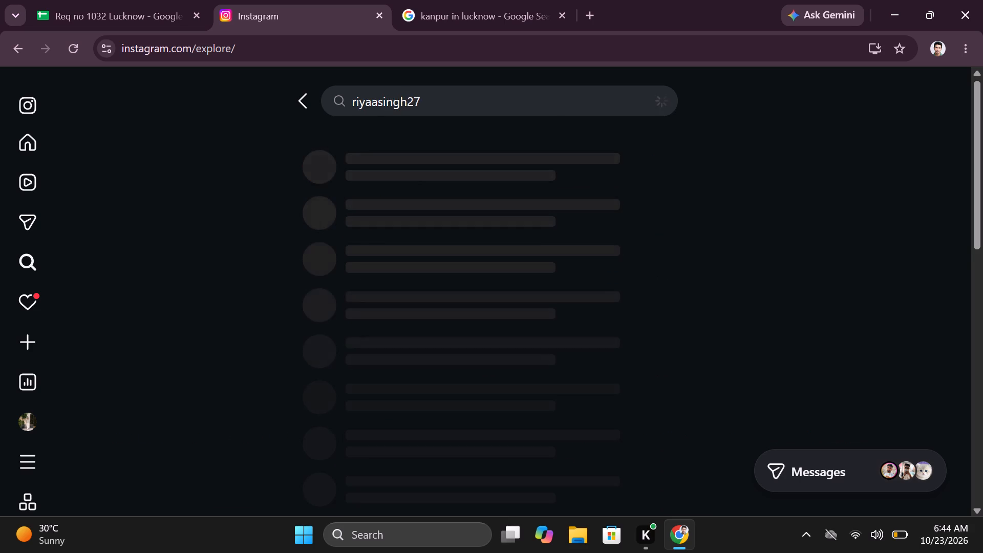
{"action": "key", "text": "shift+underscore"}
{"action": "left_click", "coordinate": [393, 163]}
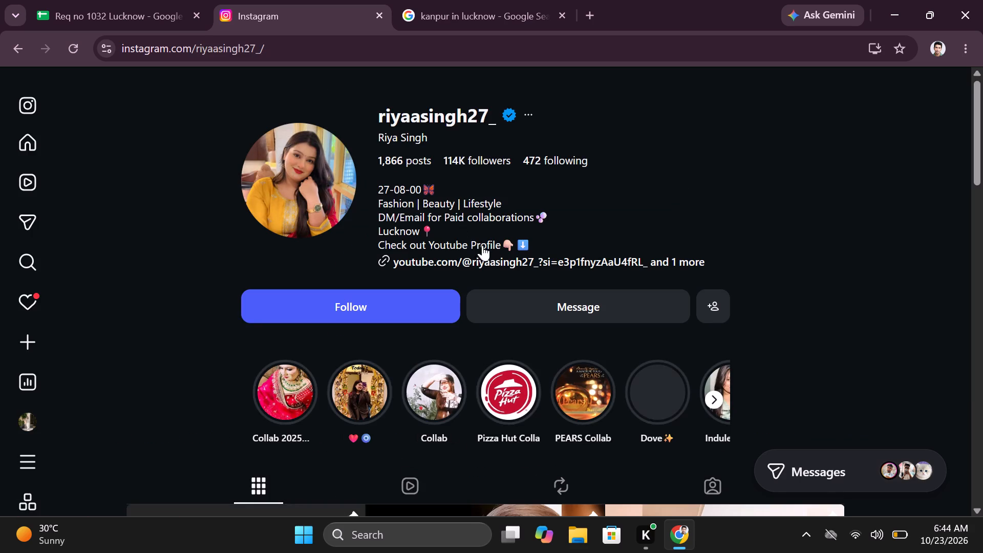
{"action": "left_click", "coordinate": [292, 46]}
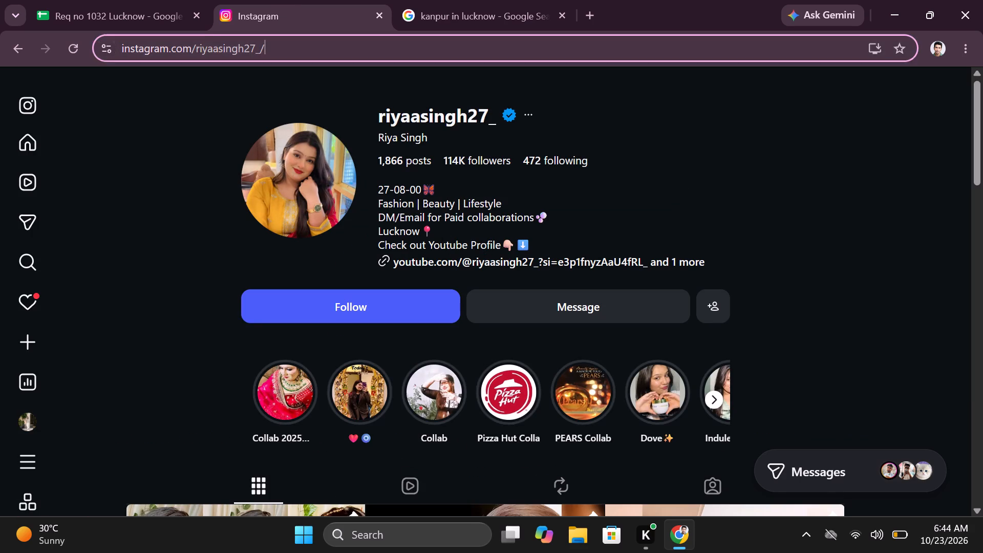
{"action": "key", "text": "ctrl+c"}
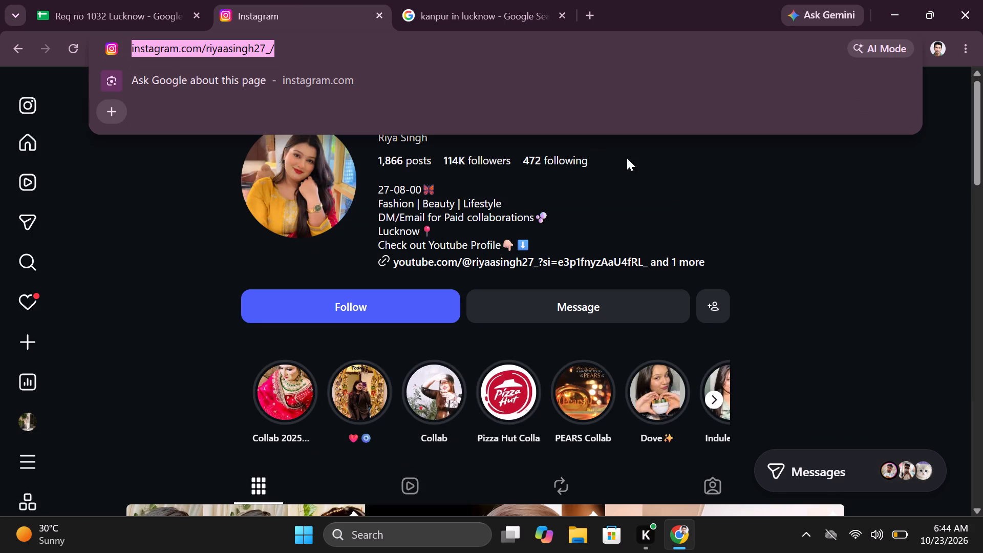
{"action": "left_click", "coordinate": [144, 0]}
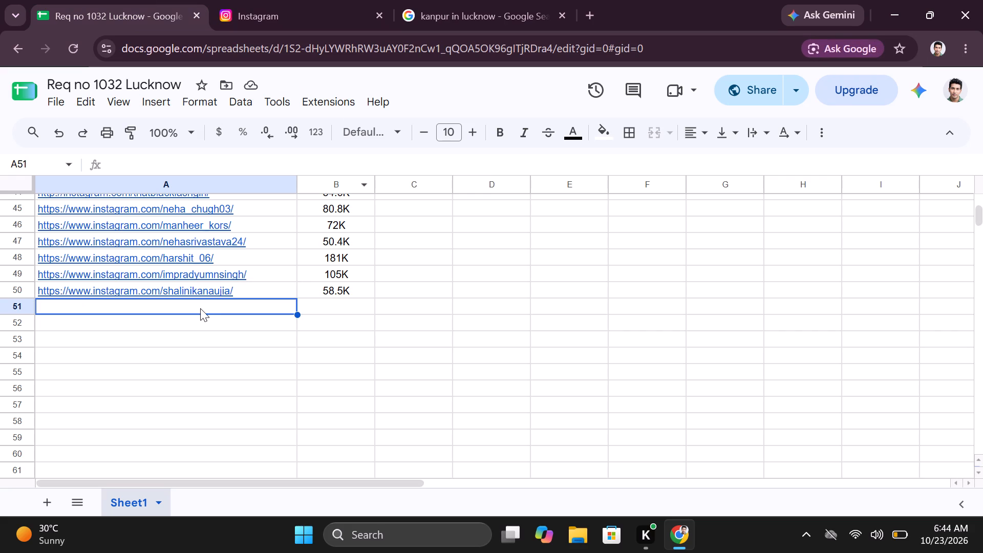
{"action": "key", "text": "ctrl+v"}
{"action": "key", "text": "Tab"}
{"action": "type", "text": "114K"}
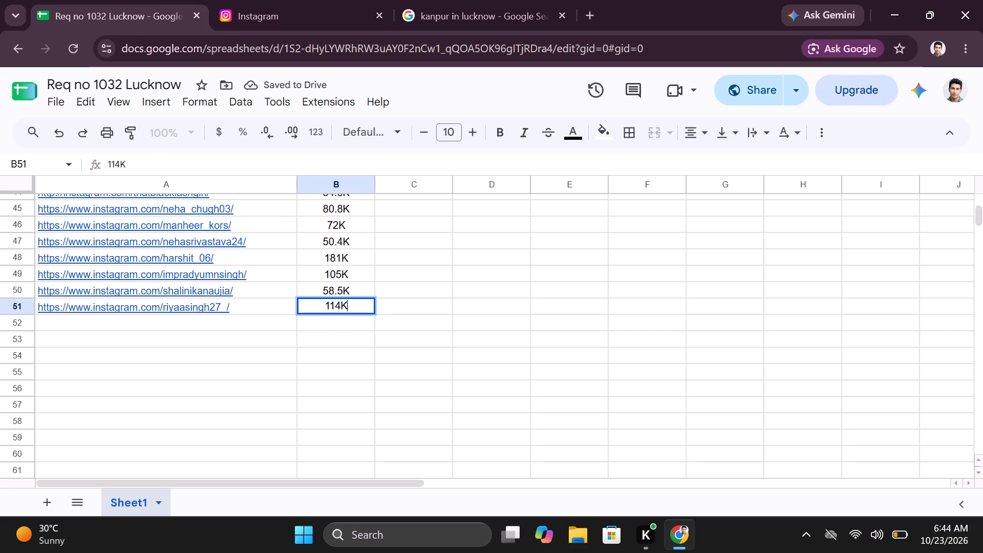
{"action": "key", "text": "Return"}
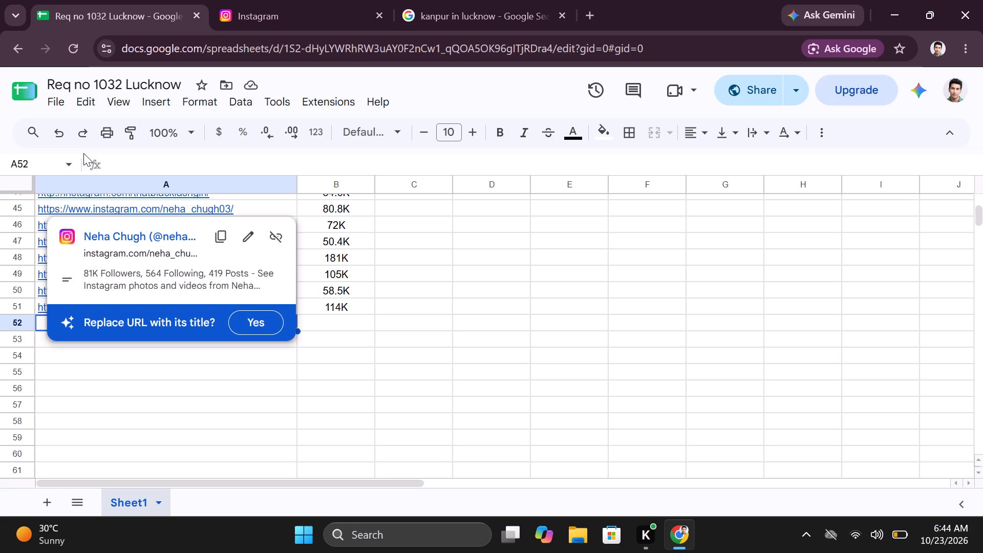
Open a new browser tab and begin a web search query with "formula to find".
{"action": "left_click", "coordinate": [603, 12]}
{"action": "left_click_drag", "start_coordinate": [590, 15], "coordinate": [623, 33]}
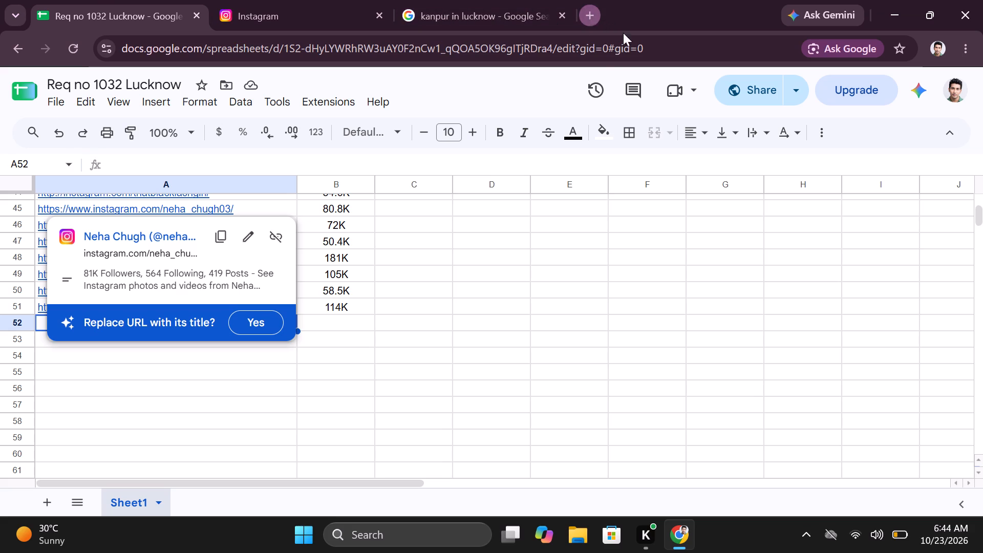
{"action": "left_click_drag", "start_coordinate": [623, 33], "coordinate": [585, 11]}
{"action": "left_click", "coordinate": [585, 11]}
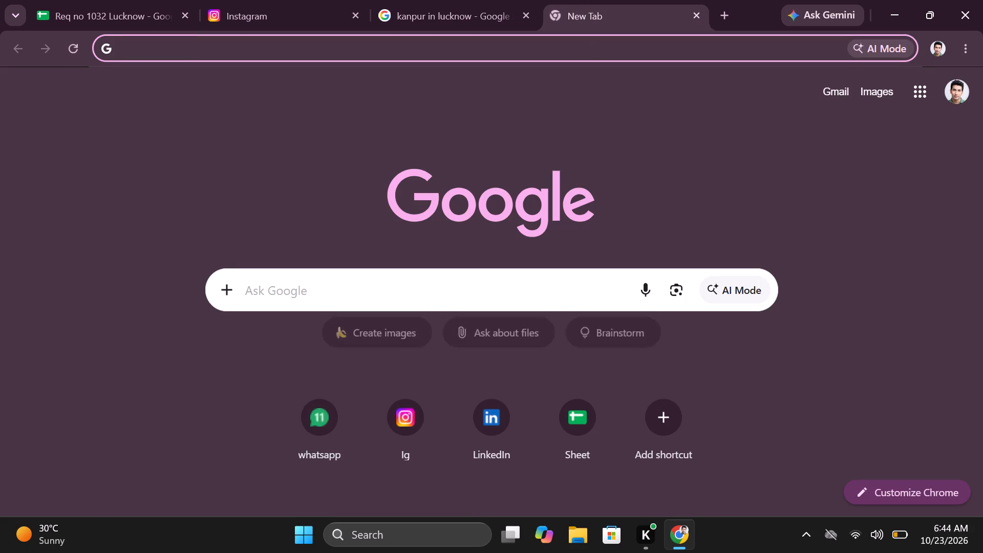
{"action": "left_click", "coordinate": [576, 47]}
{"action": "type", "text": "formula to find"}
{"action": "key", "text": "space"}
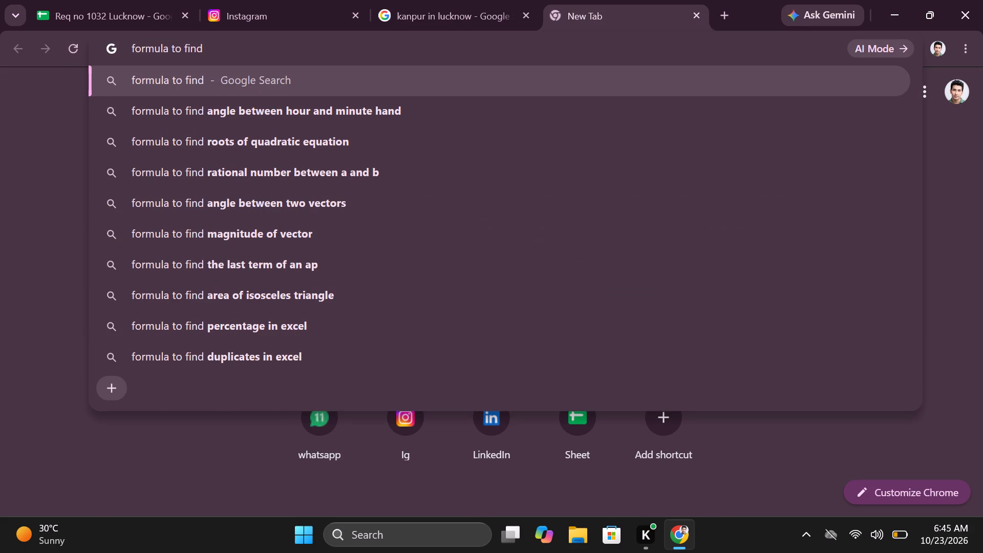
Search the web for a formula to find duplicates in Google Sheets.
{"action": "type", "text": "dublicate in g"}
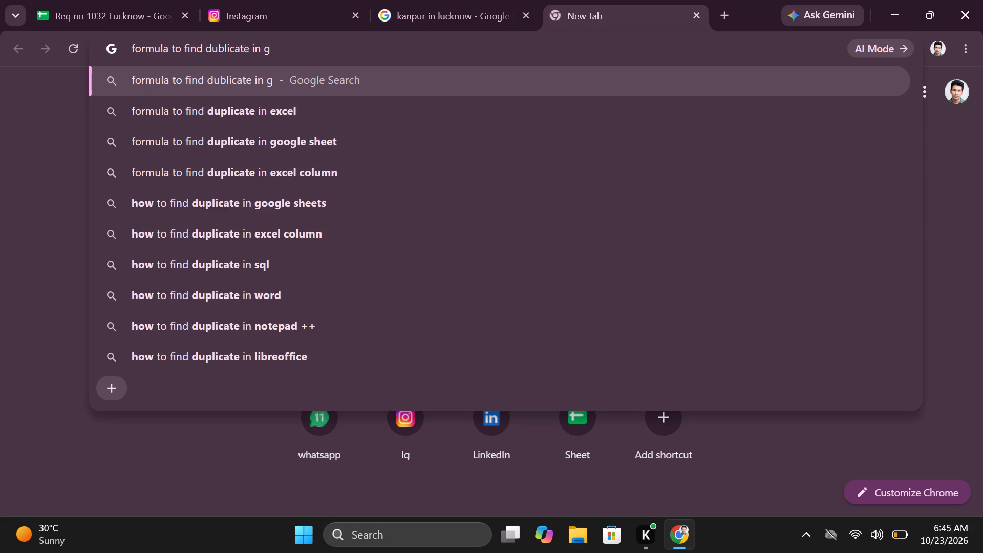
{"action": "type", "text": "sheety"}
{"action": "key", "text": "Return"}
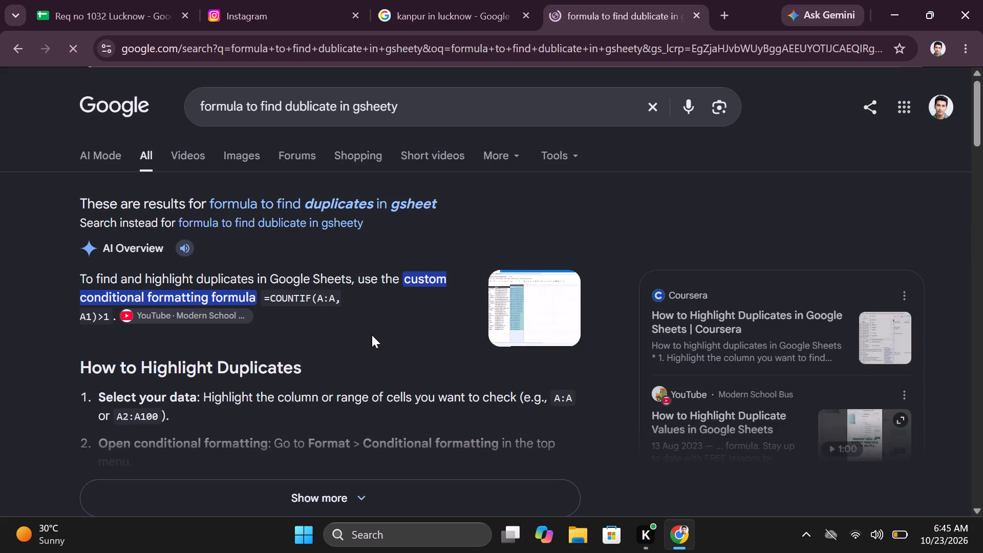
Copy the duplicate-finding formula =COUNTIF(A:A, A1)>1 from the AI Overview in the search results.
{"action": "scroll", "coordinate": [372, 335], "scroll_direction": "down", "scroll_amount": 2}
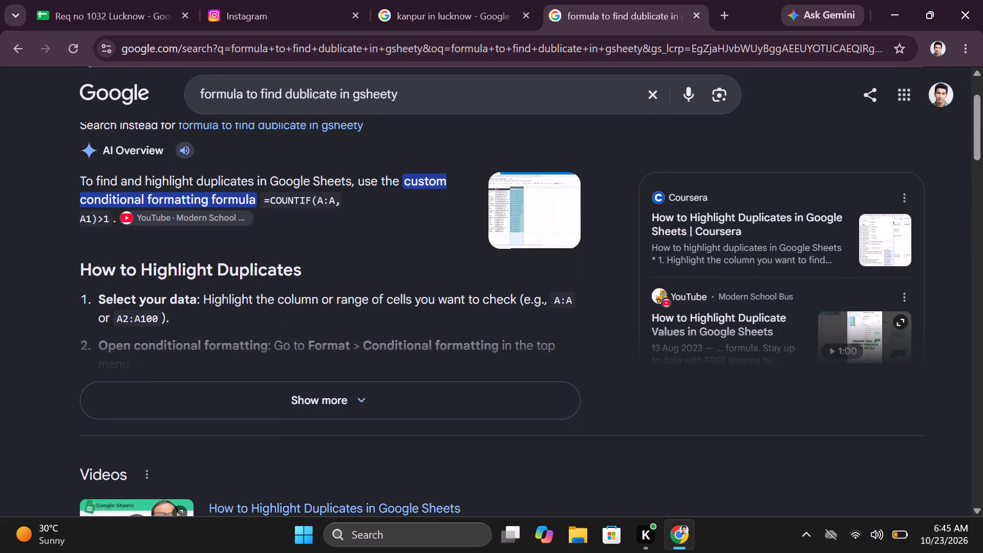
{"action": "left_click_drag", "start_coordinate": [265, 199], "coordinate": [104, 216]}
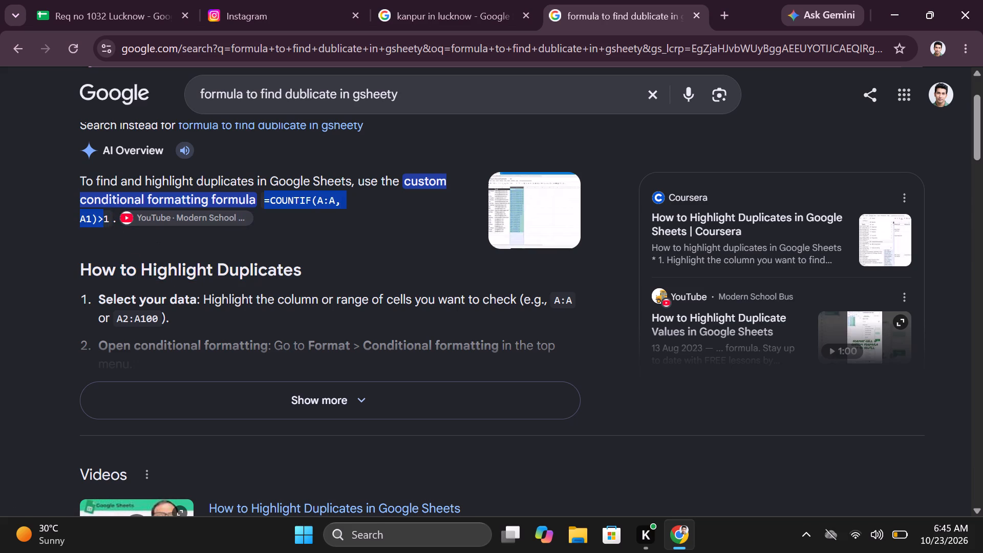
{"action": "left_click_drag", "start_coordinate": [104, 216], "coordinate": [104, 216]}
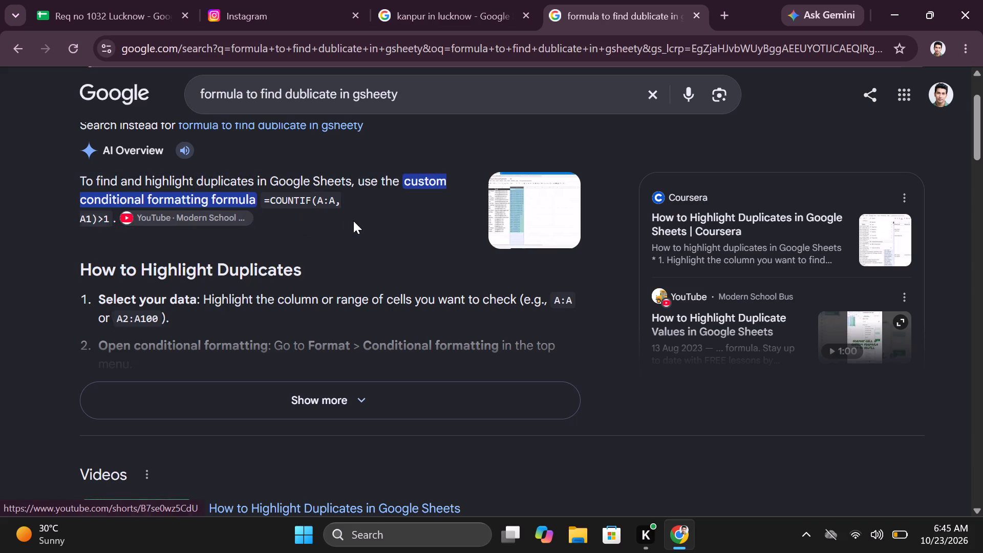
{"action": "left_click", "coordinate": [353, 221]}
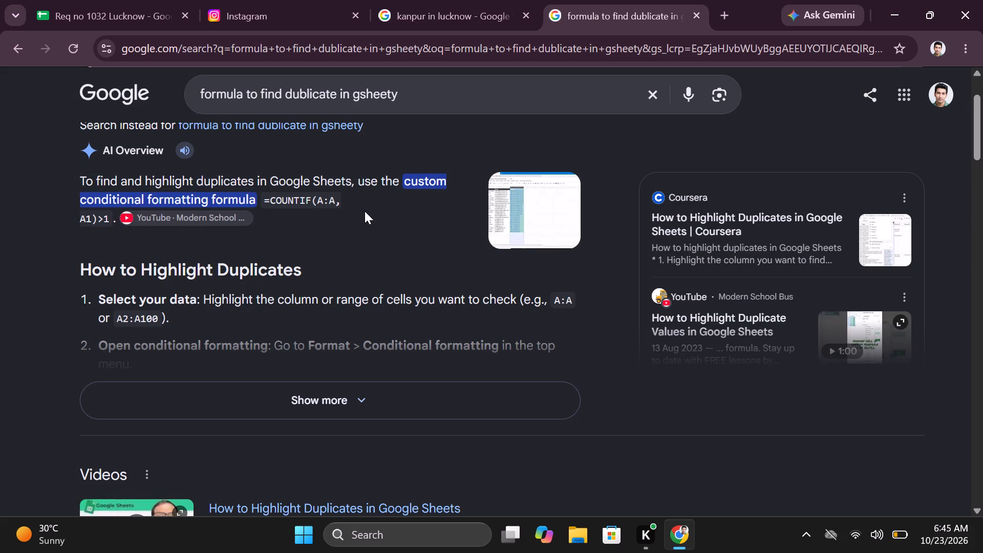
{"action": "left_click", "coordinate": [365, 211]}
{"action": "scroll", "coordinate": [365, 211], "scroll_direction": "down", "scroll_amount": 3}
{"action": "left_click", "coordinate": [340, 246]}
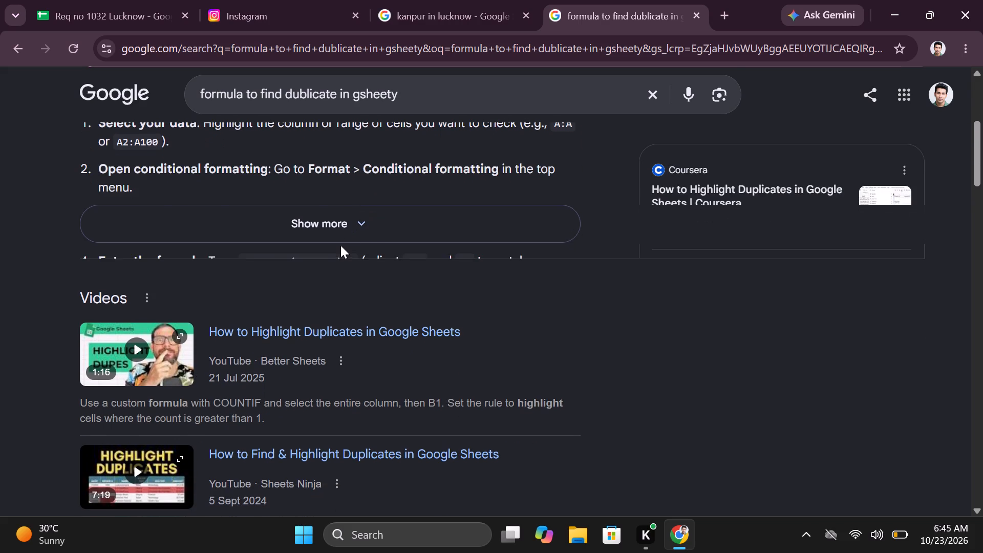
{"action": "left_click_drag", "start_coordinate": [338, 217], "coordinate": [270, 276]}
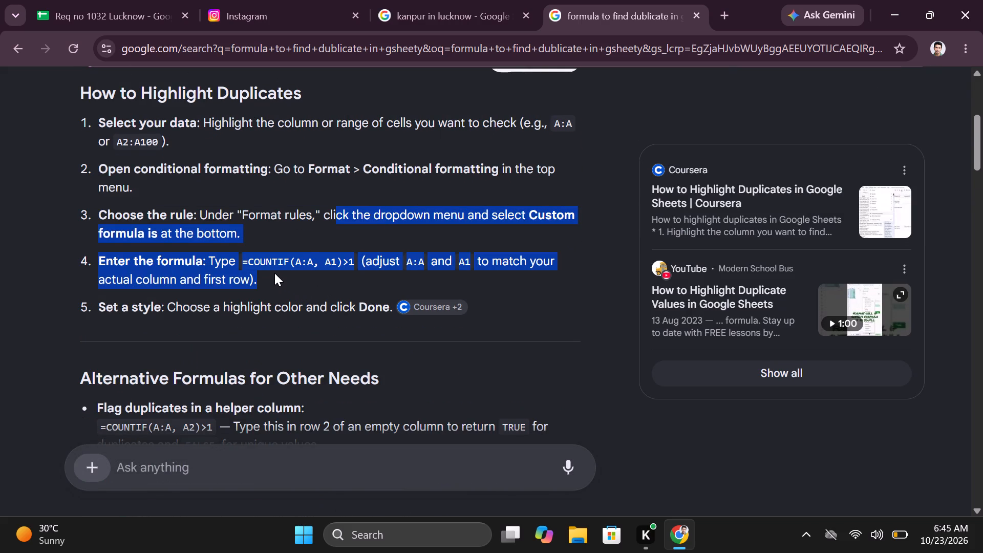
Copy only the formula =COUNTIF(A:A, A1)>1 from the instructions for highlighting duplicates.
{"action": "left_click", "coordinate": [310, 249]}
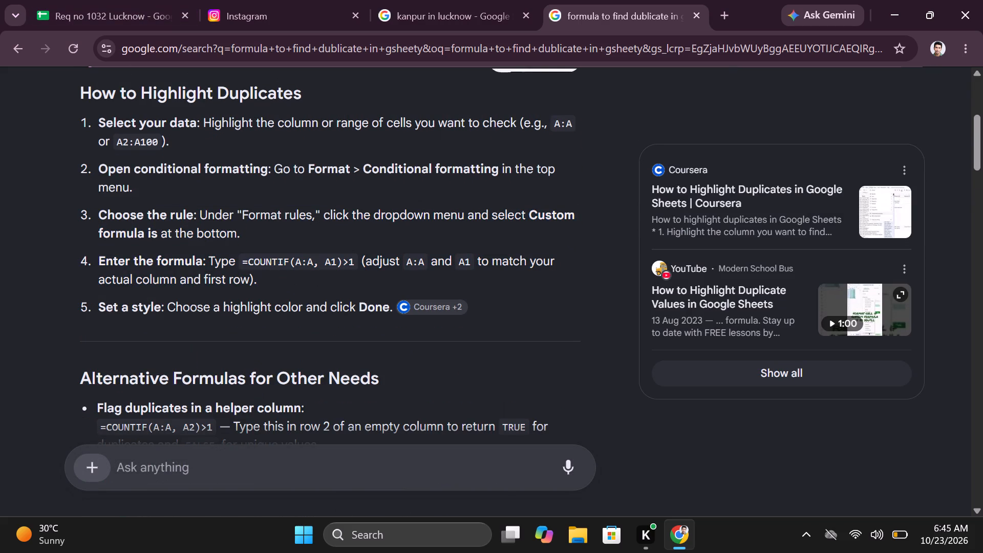
{"action": "left_click_drag", "start_coordinate": [239, 260], "coordinate": [267, 259]}
{"action": "left_click_drag", "start_coordinate": [267, 259], "coordinate": [354, 261]}
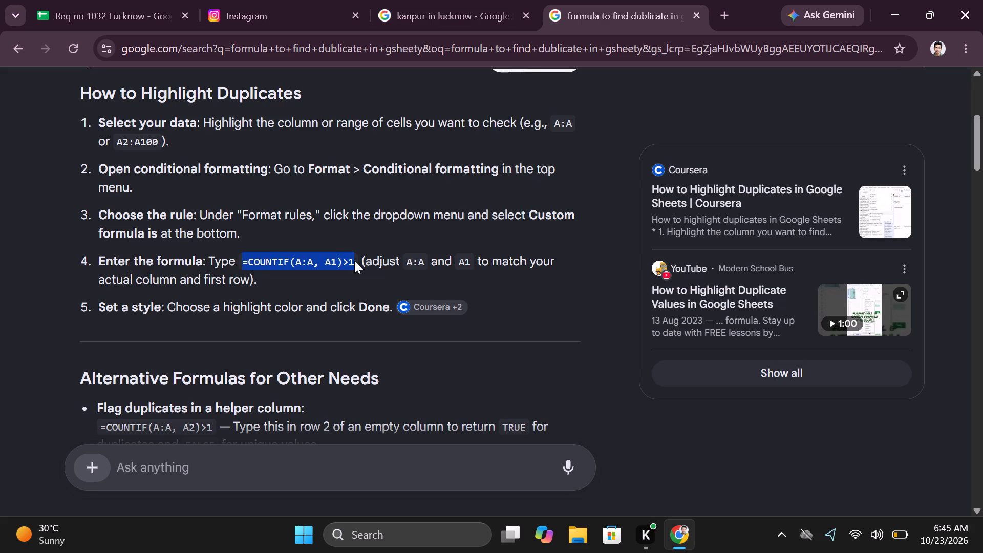
{"action": "key", "text": "ctrl+c"}
In the Req no 1032 Lucknow spreadsheet, open the conditional format rules, select all of column A, and close the rules without adding one.
{"action": "left_click", "coordinate": [61, 0]}
{"action": "left_click", "coordinate": [194, 104]}
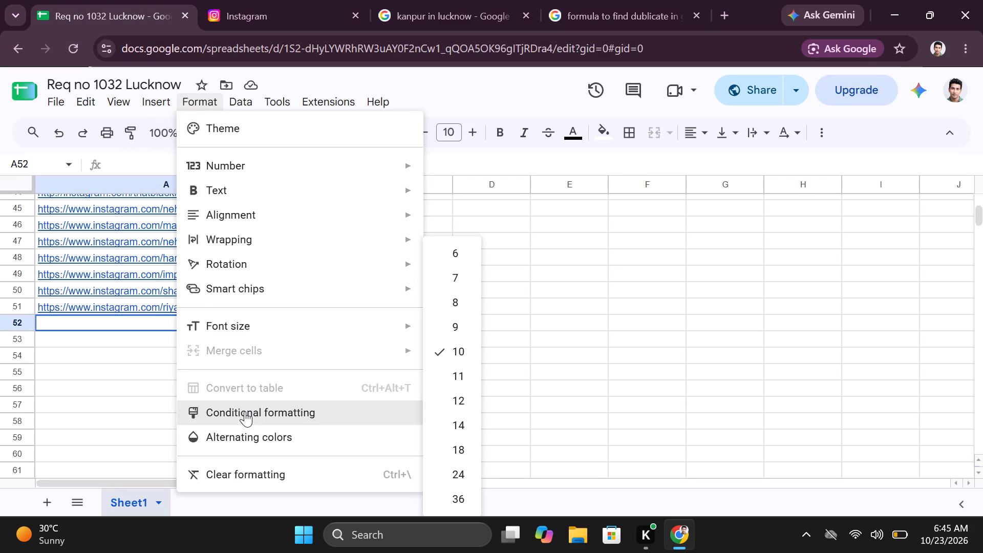
{"action": "left_click", "coordinate": [245, 411]}
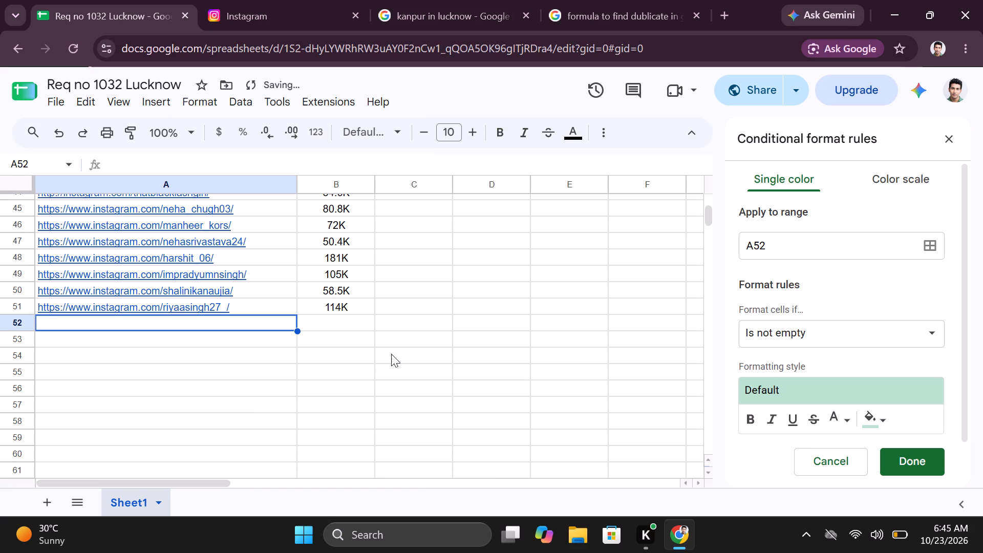
{"action": "scroll", "coordinate": [262, 285], "scroll_direction": "up", "scroll_amount": 6}
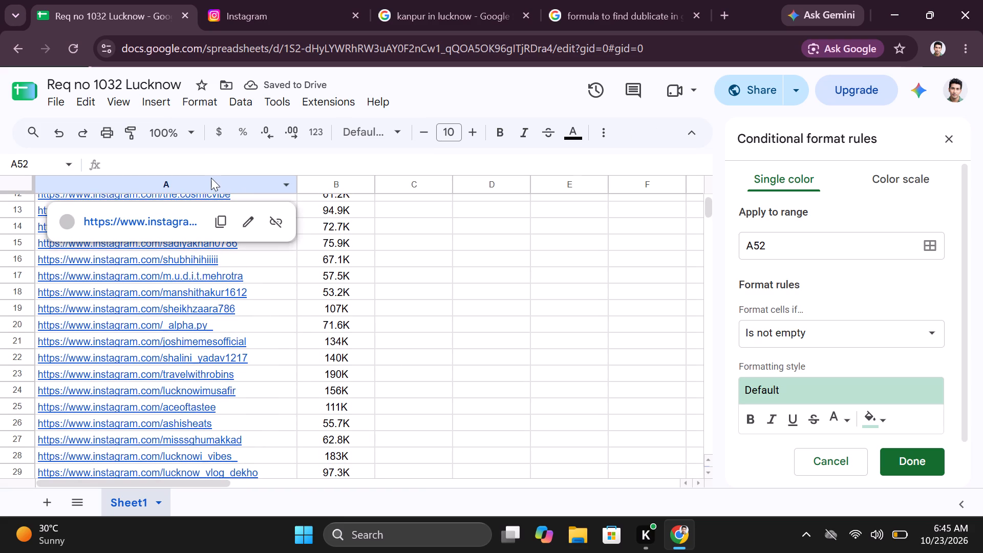
{"action": "left_click", "coordinate": [209, 182]}
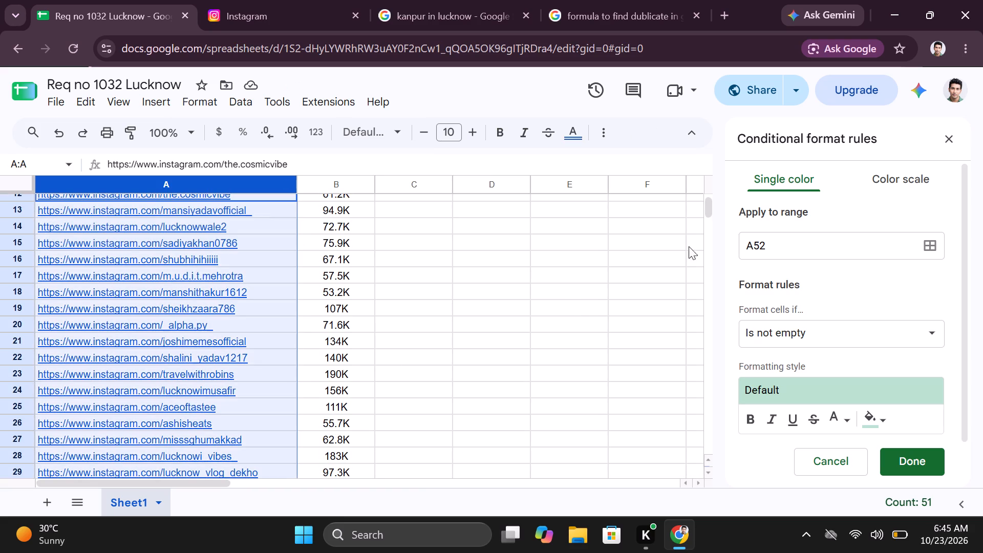
{"action": "left_click", "coordinate": [948, 140]}
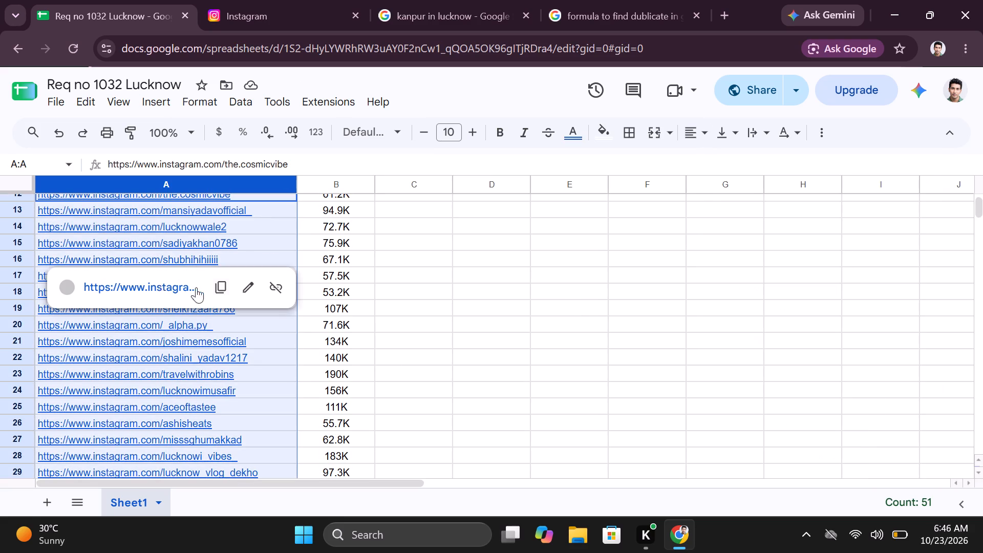
In the Req no 1032 Lucknow sheet, add a new conditional formatting rule for the whole Profile Link column.
{"action": "scroll", "coordinate": [160, 285], "scroll_direction": "up", "scroll_amount": 6}
{"action": "left_click", "coordinate": [205, 183]}
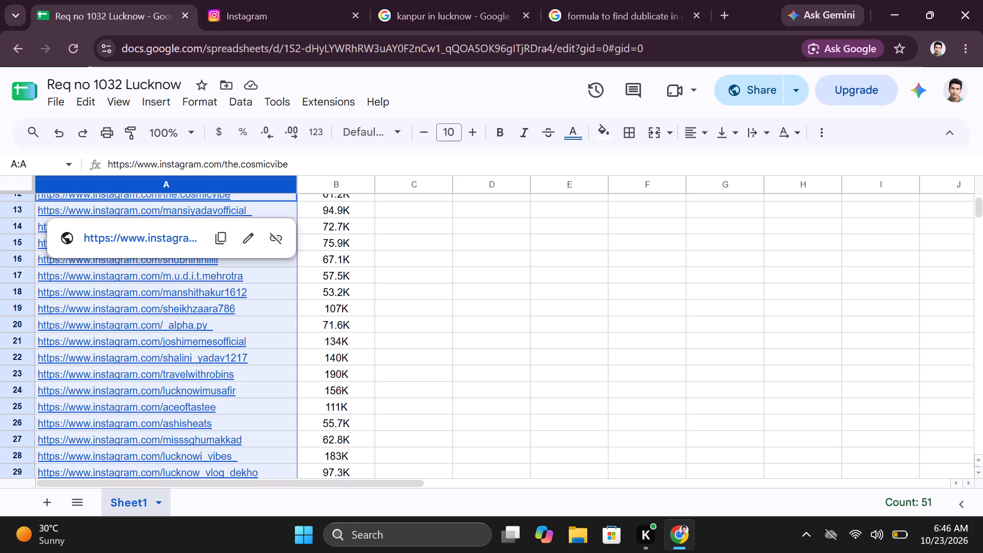
{"action": "left_click", "coordinate": [212, 107]}
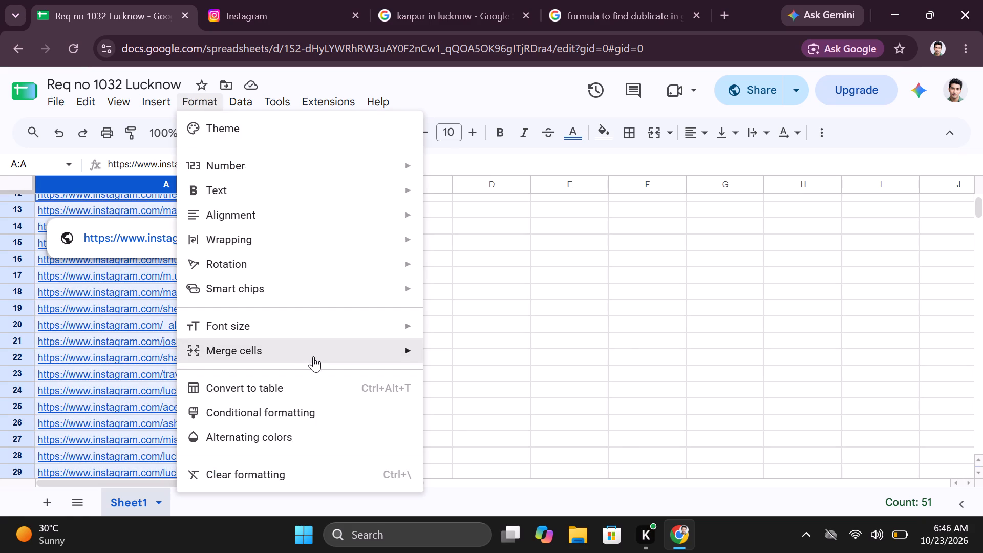
{"action": "left_click", "coordinate": [291, 411]}
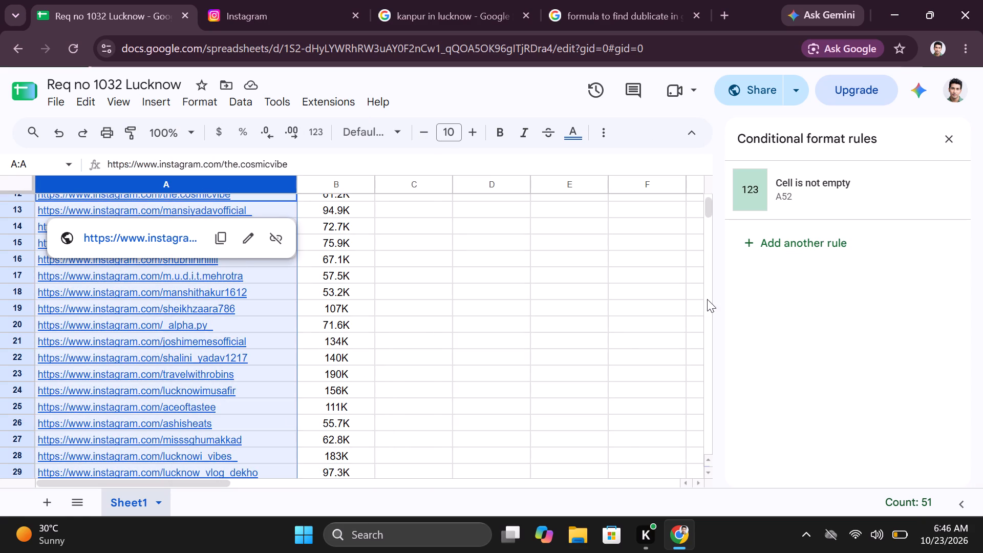
{"action": "left_click", "coordinate": [796, 241]}
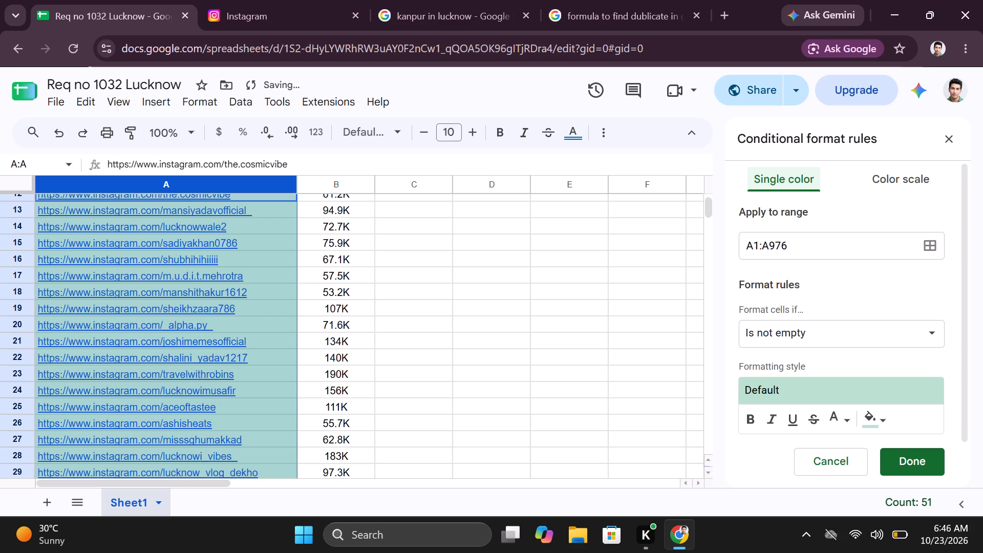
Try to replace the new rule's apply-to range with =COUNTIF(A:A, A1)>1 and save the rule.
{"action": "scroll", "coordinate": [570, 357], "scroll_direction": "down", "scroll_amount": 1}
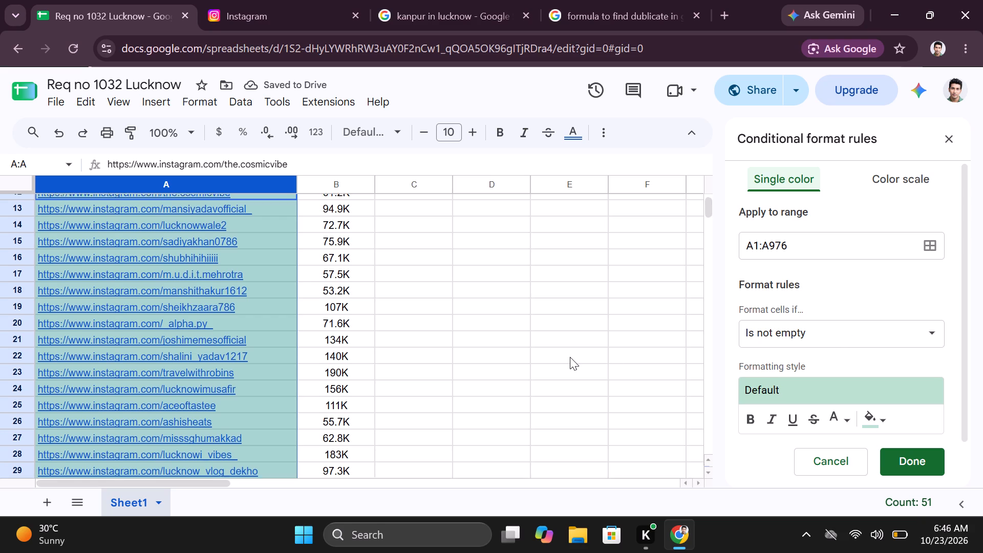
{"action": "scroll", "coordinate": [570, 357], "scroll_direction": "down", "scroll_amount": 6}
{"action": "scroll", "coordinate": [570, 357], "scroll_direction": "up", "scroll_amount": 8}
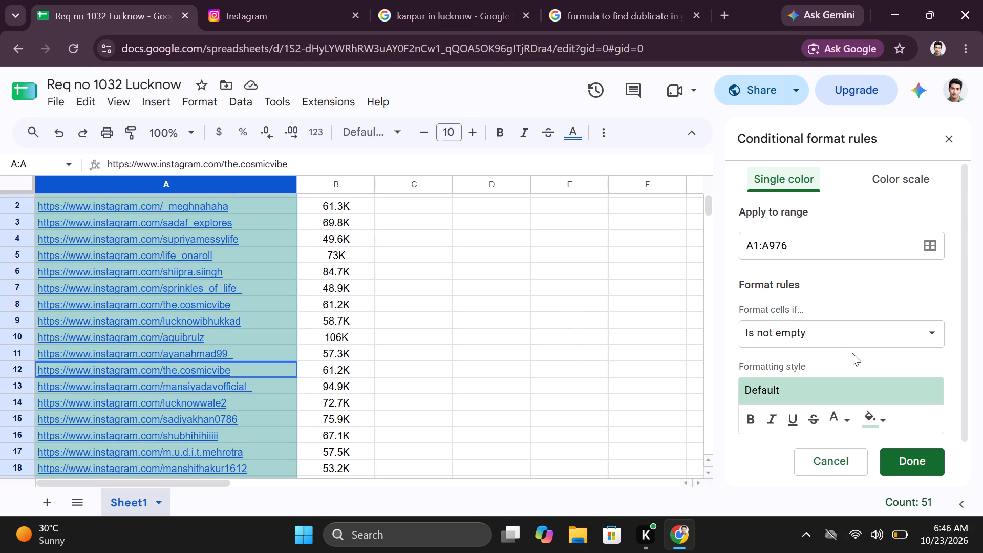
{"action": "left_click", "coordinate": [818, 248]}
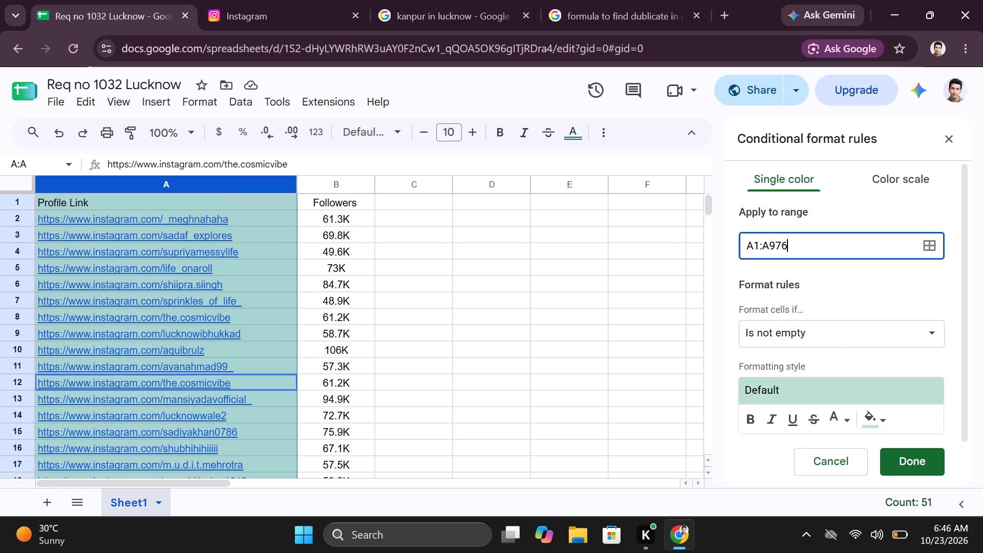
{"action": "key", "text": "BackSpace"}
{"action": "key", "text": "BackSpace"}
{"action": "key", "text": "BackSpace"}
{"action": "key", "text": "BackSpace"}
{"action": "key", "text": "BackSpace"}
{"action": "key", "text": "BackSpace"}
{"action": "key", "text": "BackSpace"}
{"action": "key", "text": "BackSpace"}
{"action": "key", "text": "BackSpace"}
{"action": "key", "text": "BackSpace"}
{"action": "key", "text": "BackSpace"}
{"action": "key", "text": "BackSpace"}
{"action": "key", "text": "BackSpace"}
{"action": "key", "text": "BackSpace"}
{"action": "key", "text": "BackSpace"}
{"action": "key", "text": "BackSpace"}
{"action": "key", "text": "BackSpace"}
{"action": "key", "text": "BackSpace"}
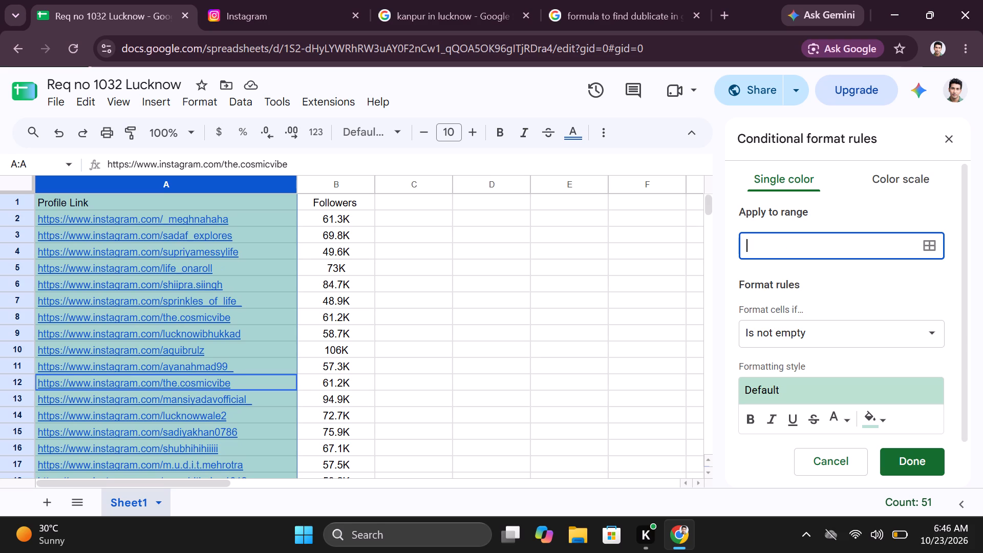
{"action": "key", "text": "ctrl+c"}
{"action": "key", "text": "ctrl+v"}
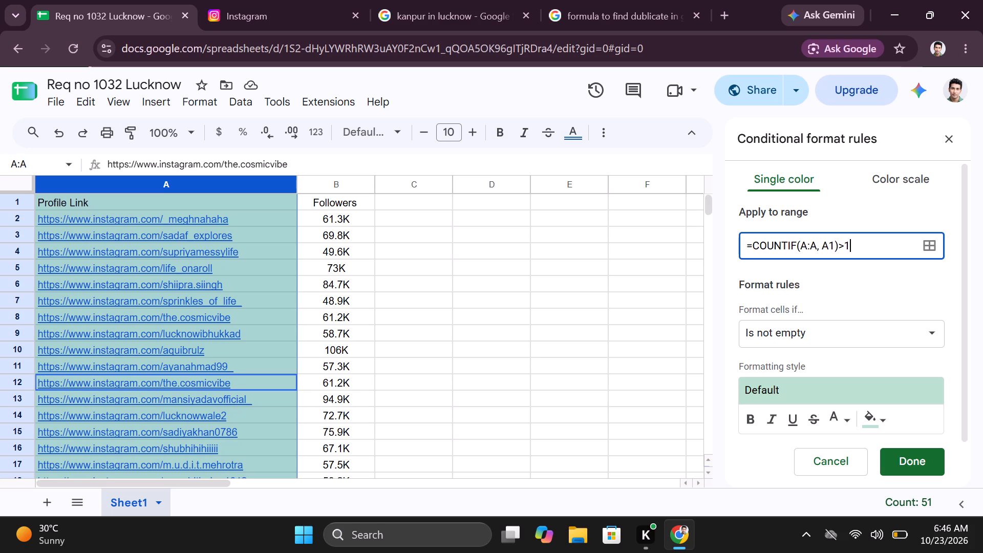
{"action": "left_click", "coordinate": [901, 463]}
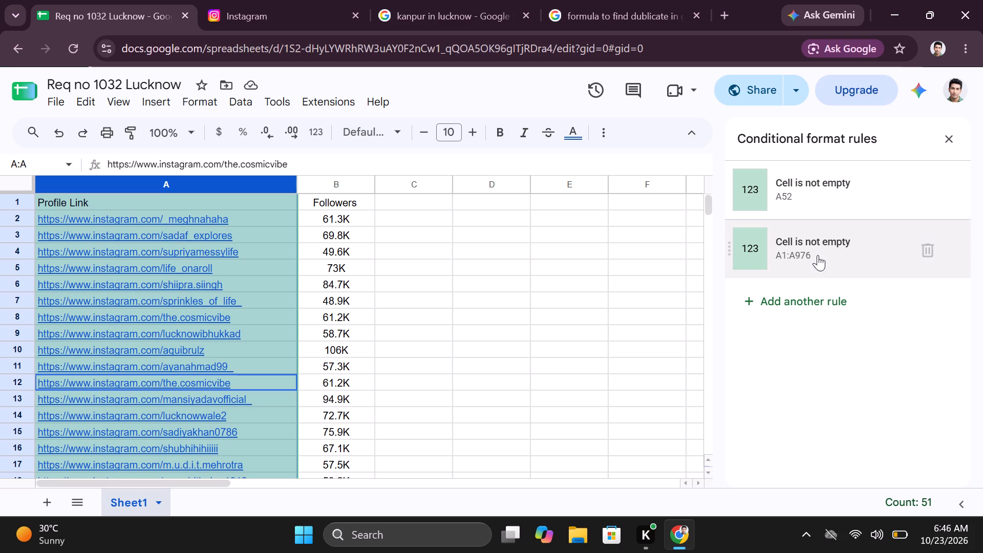
Reopen the A1:A976 rule and change it from a single color to the white-to-yellow color scale.
{"action": "left_click", "coordinate": [821, 248]}
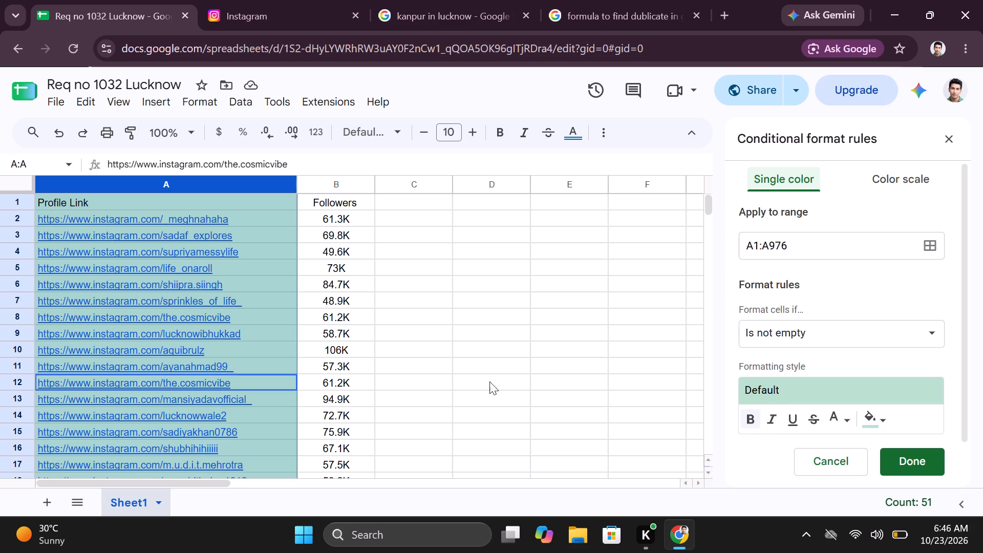
{"action": "scroll", "coordinate": [480, 377], "scroll_direction": "down", "scroll_amount": 7}
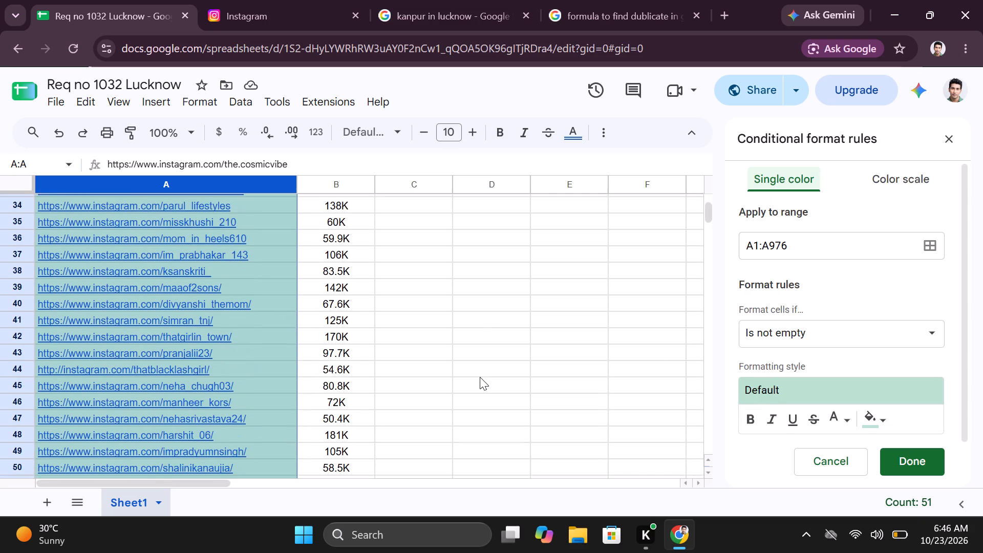
{"action": "scroll", "coordinate": [480, 377], "scroll_direction": "down", "scroll_amount": 2}
{"action": "left_click", "coordinate": [480, 377]}
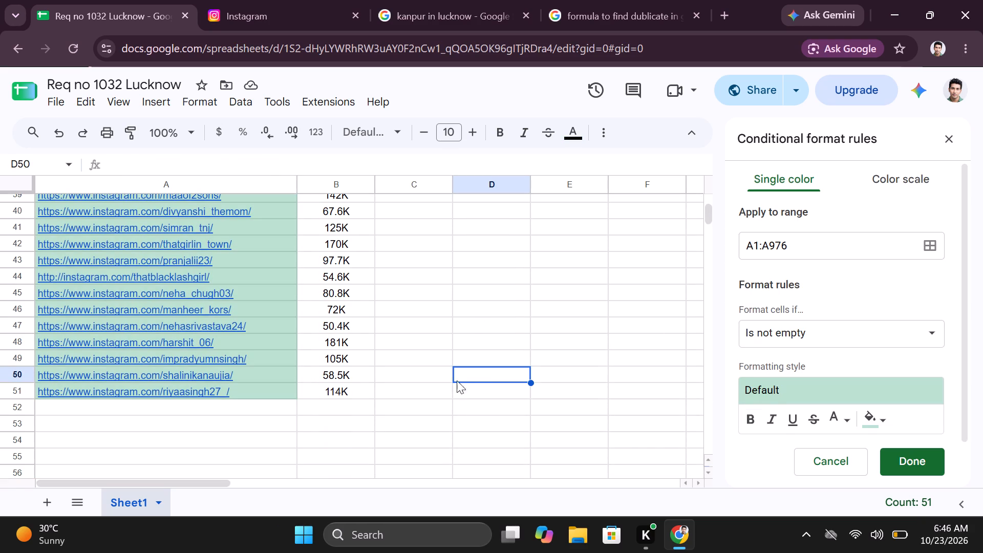
{"action": "scroll", "coordinate": [387, 323], "scroll_direction": "up", "scroll_amount": 12}
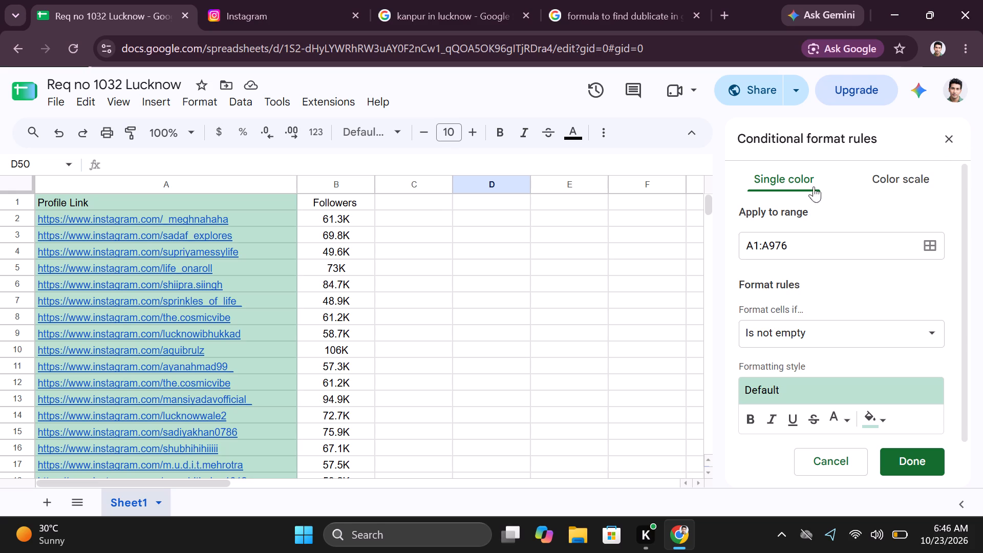
{"action": "left_click", "coordinate": [893, 181]}
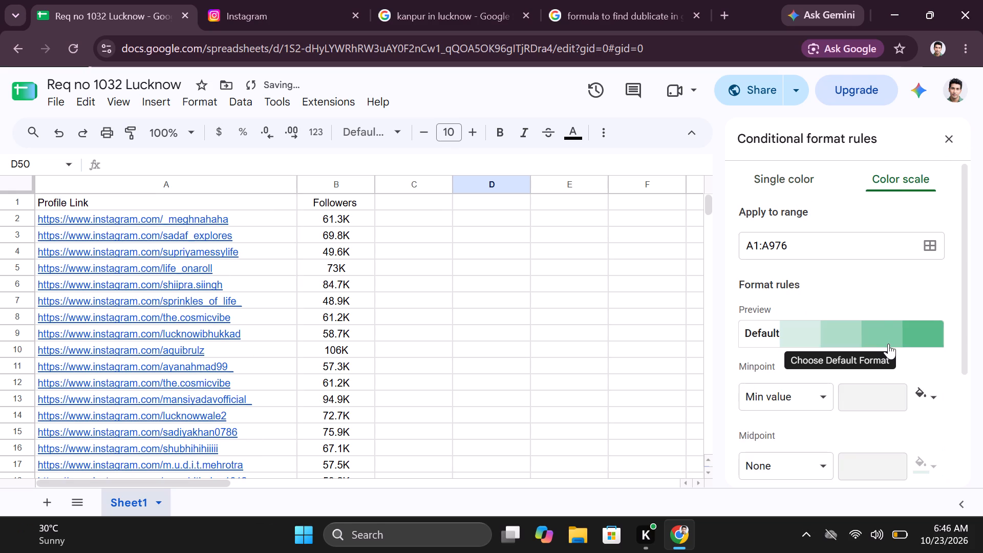
{"action": "left_click", "coordinate": [878, 342]}
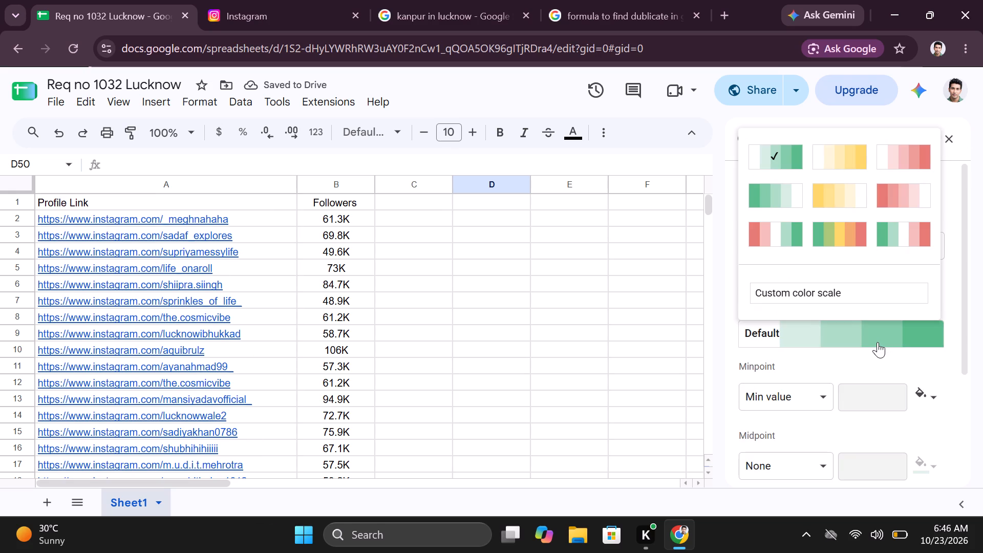
{"action": "left_click", "coordinate": [854, 161]}
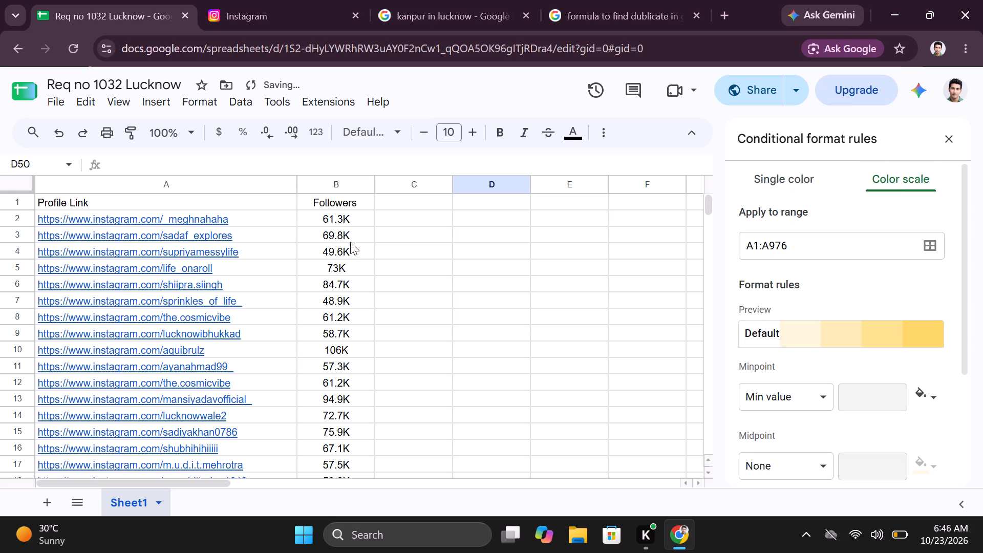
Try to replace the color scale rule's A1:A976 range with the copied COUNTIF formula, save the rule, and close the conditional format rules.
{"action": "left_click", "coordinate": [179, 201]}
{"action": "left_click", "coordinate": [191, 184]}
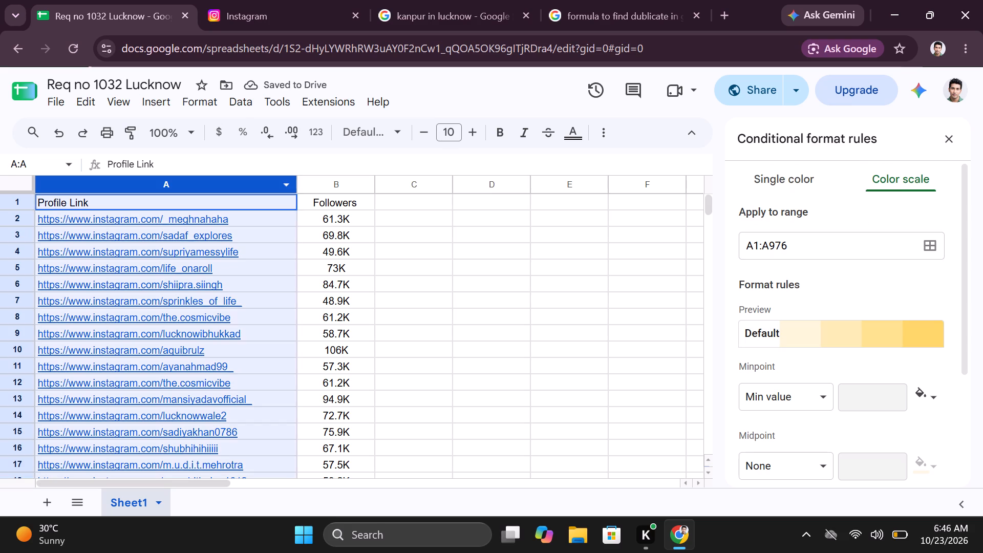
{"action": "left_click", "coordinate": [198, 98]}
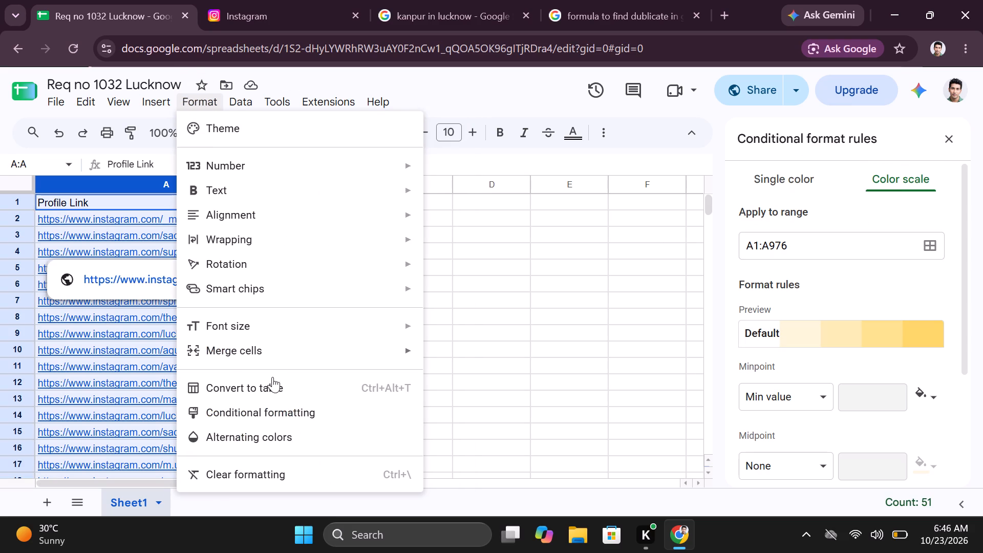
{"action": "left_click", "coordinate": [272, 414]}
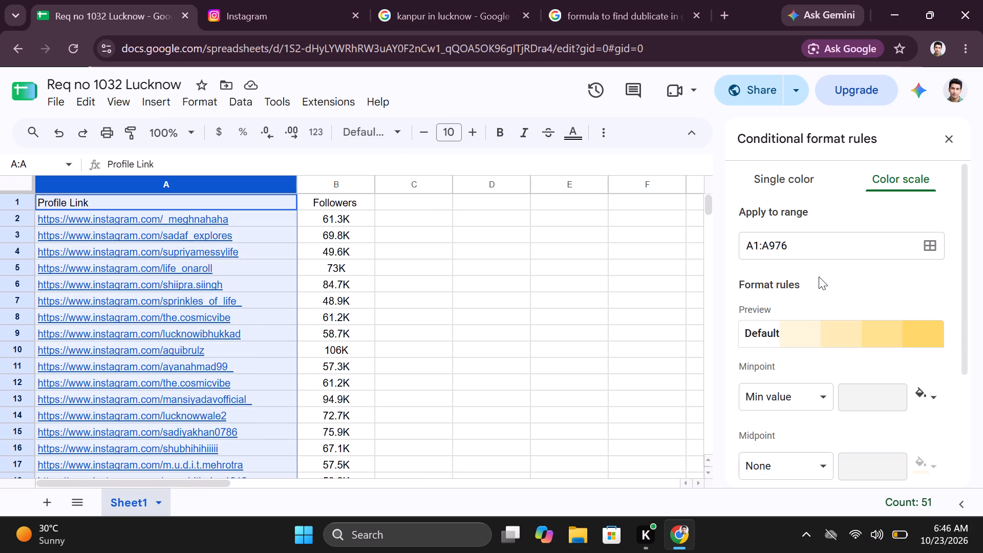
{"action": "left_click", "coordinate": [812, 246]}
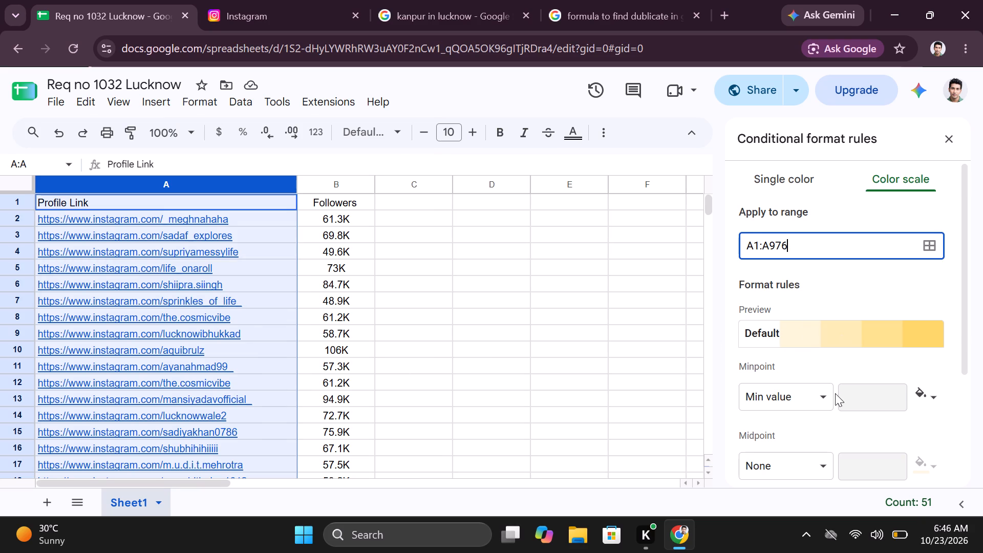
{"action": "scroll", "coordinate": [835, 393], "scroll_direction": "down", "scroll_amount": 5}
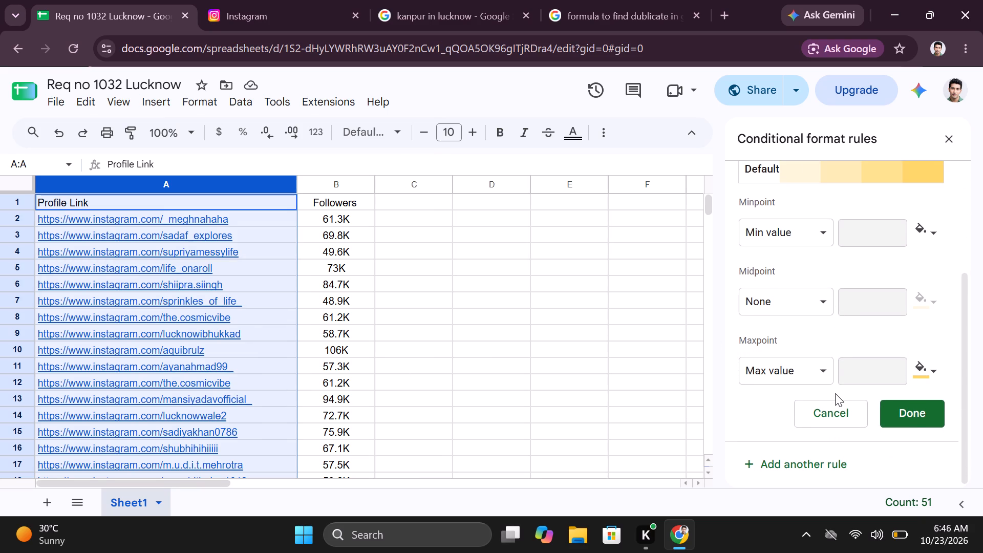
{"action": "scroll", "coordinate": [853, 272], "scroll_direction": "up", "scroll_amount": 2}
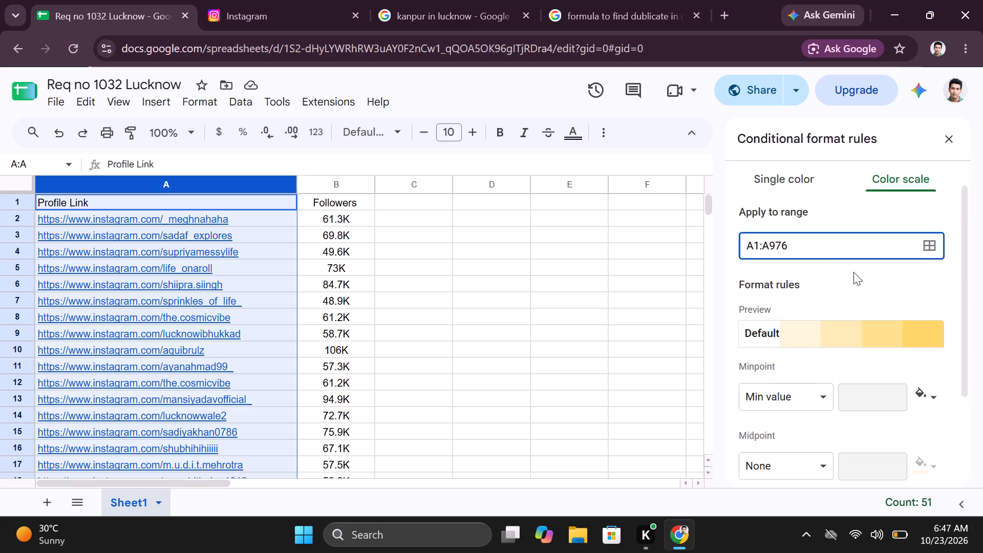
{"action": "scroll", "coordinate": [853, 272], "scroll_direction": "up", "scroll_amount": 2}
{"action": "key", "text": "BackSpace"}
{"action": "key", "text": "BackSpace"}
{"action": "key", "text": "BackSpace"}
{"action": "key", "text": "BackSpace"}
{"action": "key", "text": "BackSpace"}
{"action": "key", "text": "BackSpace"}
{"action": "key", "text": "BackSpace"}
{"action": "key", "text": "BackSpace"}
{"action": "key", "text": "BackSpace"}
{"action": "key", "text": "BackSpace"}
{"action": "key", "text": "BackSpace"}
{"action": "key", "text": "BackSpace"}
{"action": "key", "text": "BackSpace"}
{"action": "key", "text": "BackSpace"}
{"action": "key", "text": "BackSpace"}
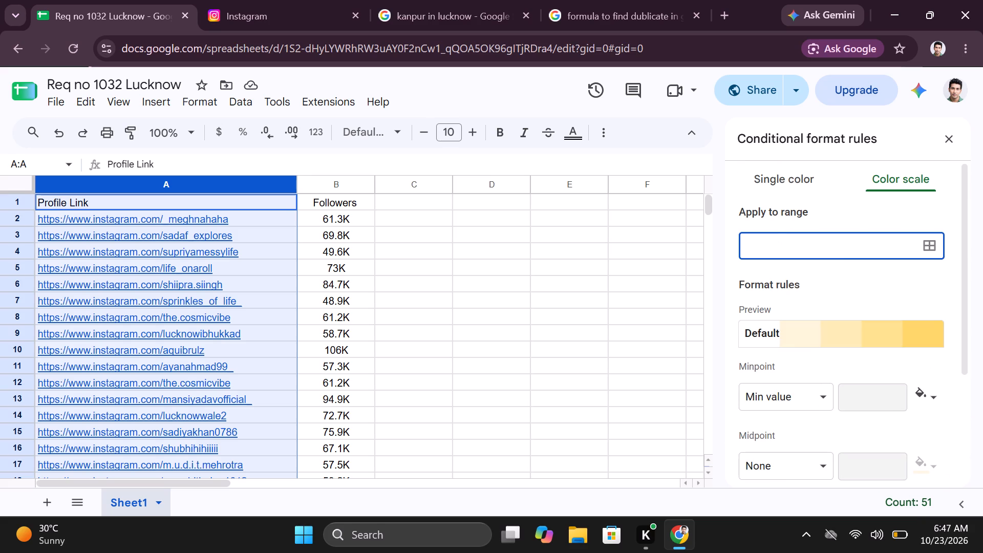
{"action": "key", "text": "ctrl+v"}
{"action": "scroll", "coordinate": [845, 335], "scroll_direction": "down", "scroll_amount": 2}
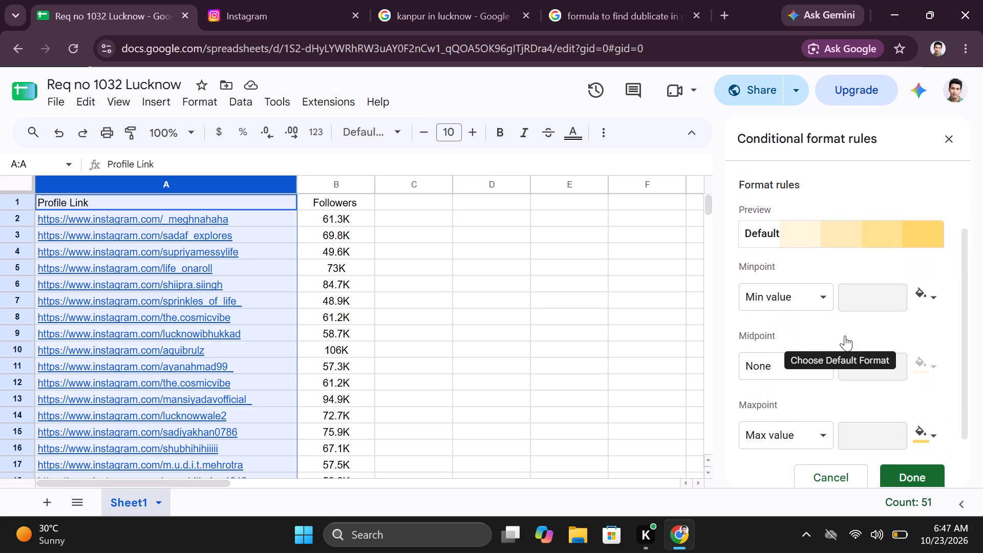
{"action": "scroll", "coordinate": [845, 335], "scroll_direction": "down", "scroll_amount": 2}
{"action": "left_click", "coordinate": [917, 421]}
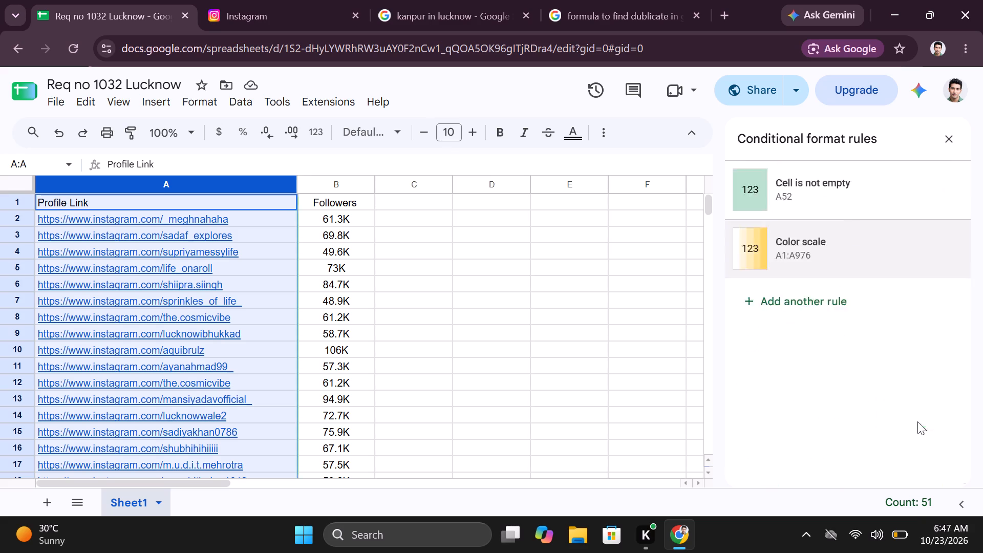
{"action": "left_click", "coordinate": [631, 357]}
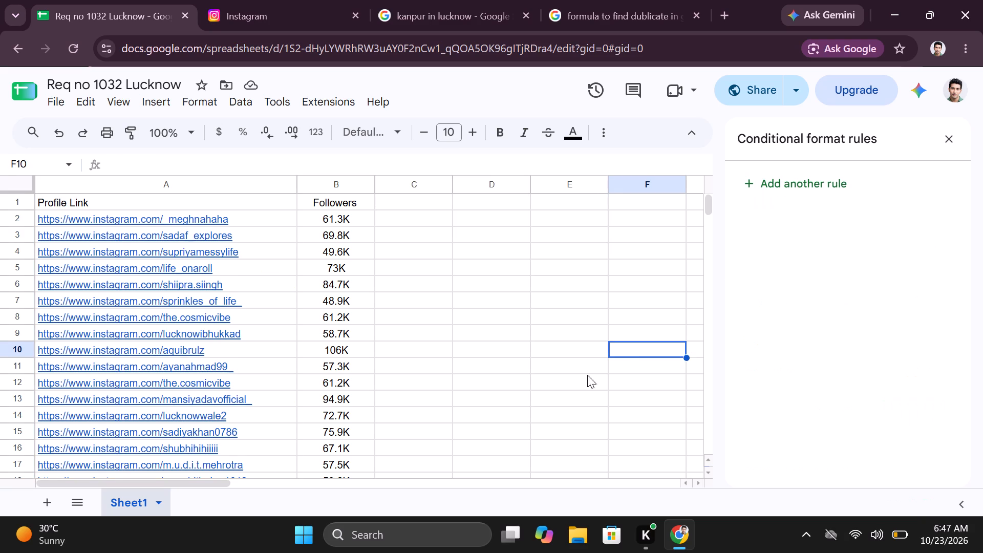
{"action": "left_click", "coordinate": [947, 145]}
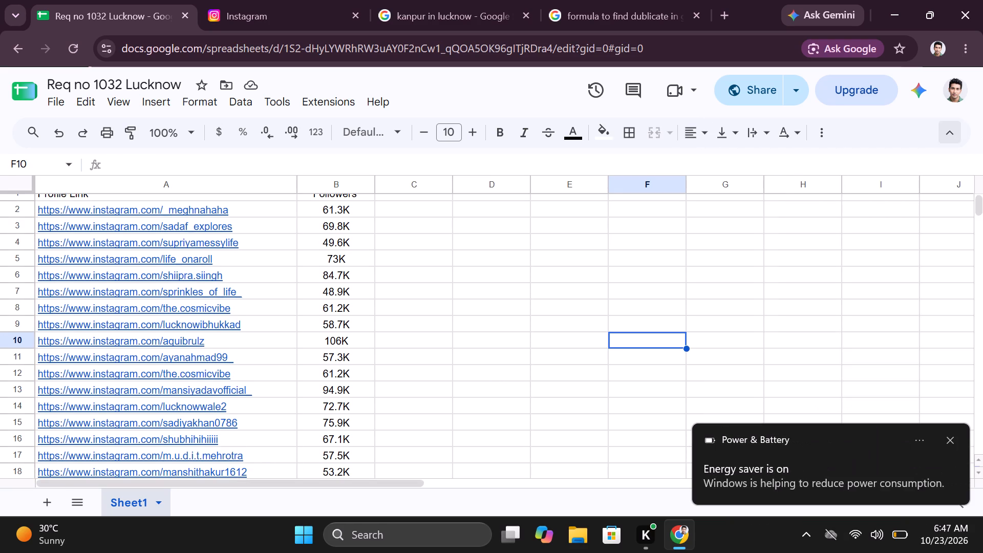
Center-align the Profile Link and Followers header cells (A1:B1) horizontally.
{"action": "scroll", "coordinate": [549, 402], "scroll_direction": "down", "scroll_amount": 6}
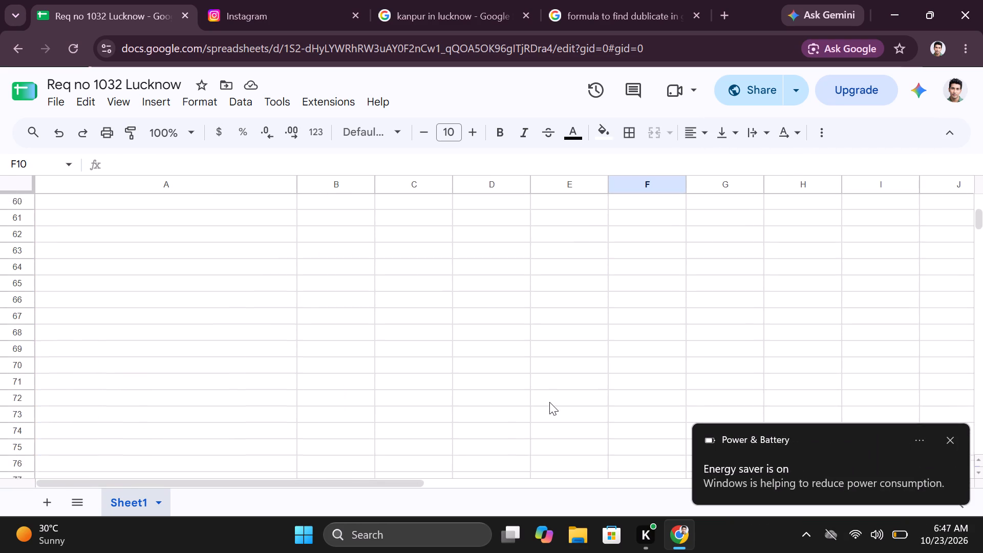
{"action": "scroll", "coordinate": [549, 402], "scroll_direction": "up", "scroll_amount": 7}
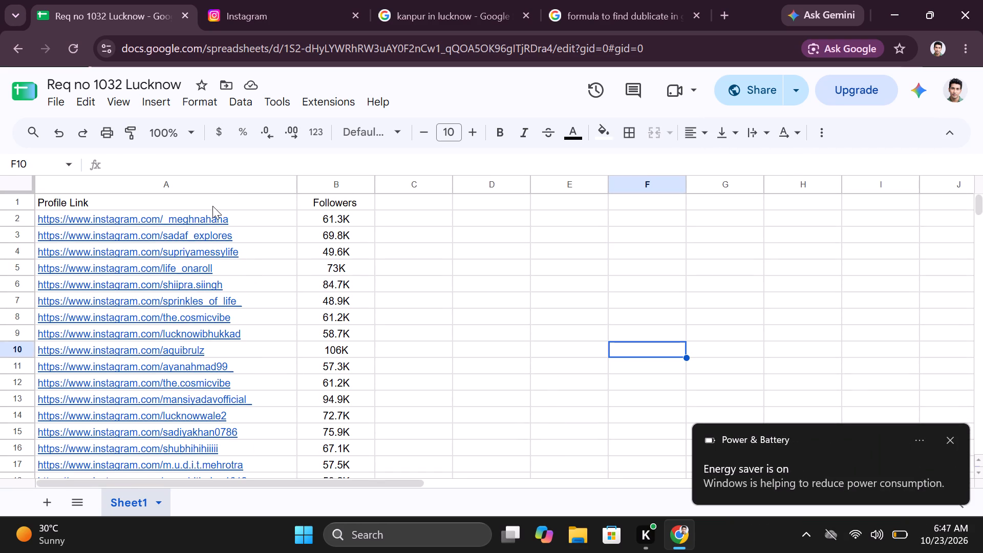
{"action": "left_click", "coordinate": [212, 206]}
{"action": "key", "text": "shift+Right"}
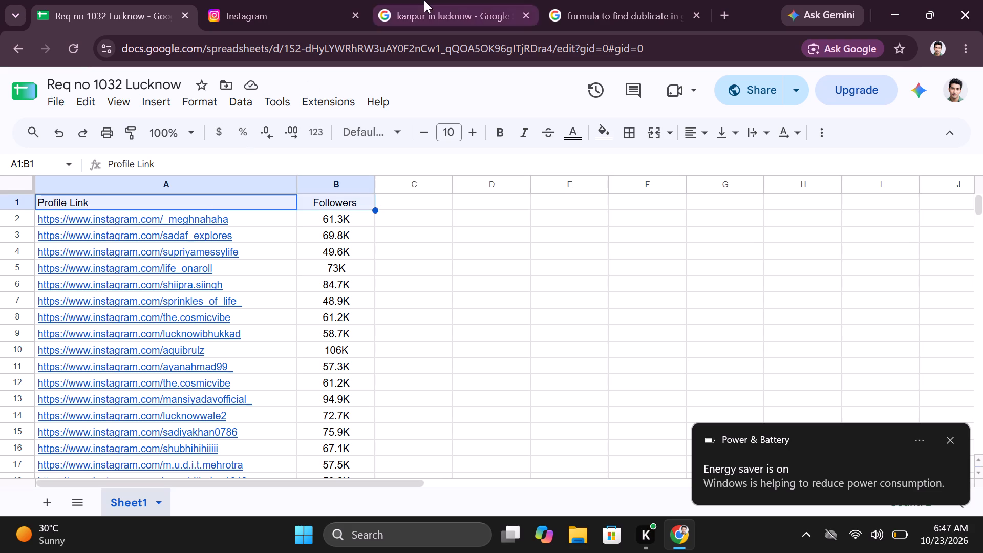
{"action": "left_click_drag", "start_coordinate": [702, 133], "coordinate": [713, 160]}
{"action": "left_click", "coordinate": [713, 160]}
{"action": "left_click", "coordinate": [425, 333]}
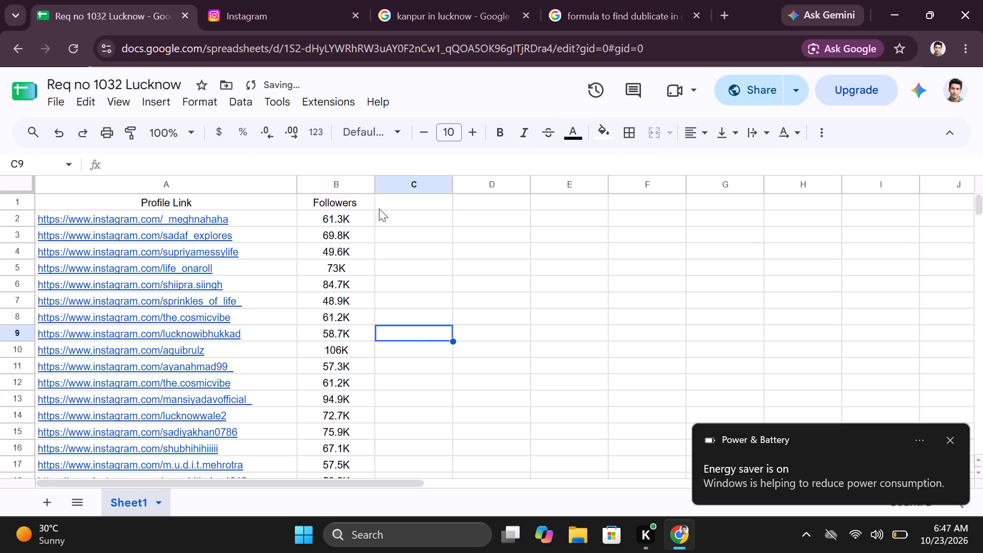
Apply center horizontal alignment to the entire Followers column.
{"action": "left_click", "coordinate": [352, 185]}
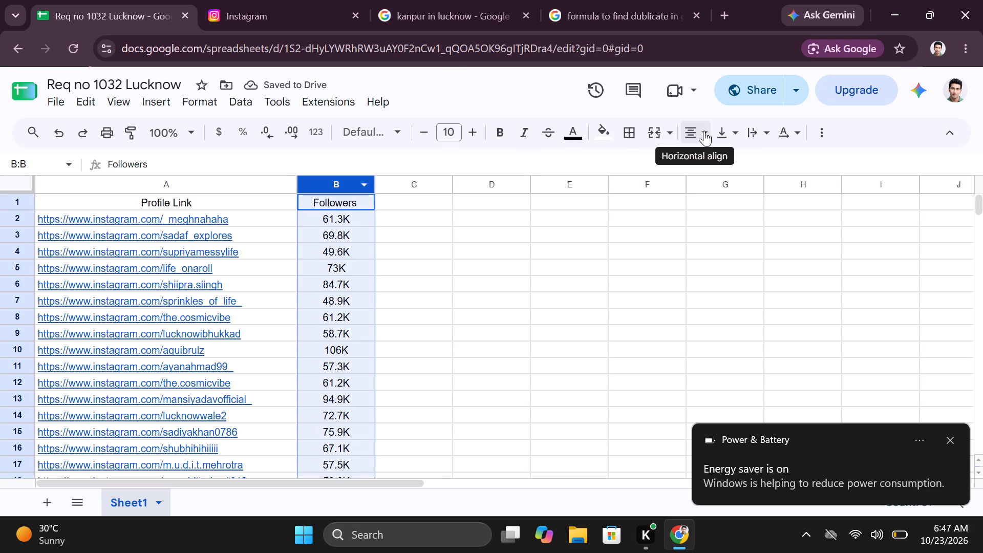
{"action": "left_click", "coordinate": [691, 133]}
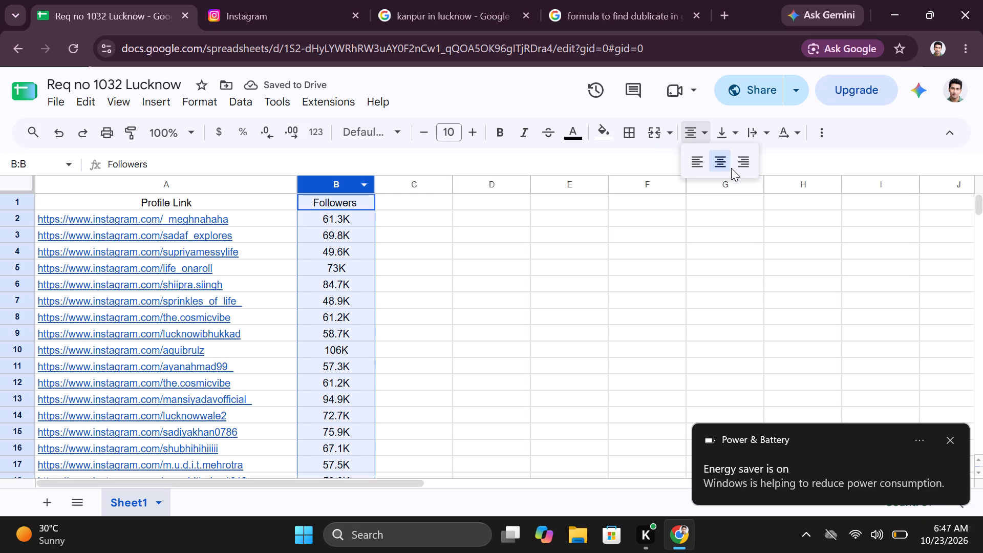
{"action": "left_click", "coordinate": [722, 160]}
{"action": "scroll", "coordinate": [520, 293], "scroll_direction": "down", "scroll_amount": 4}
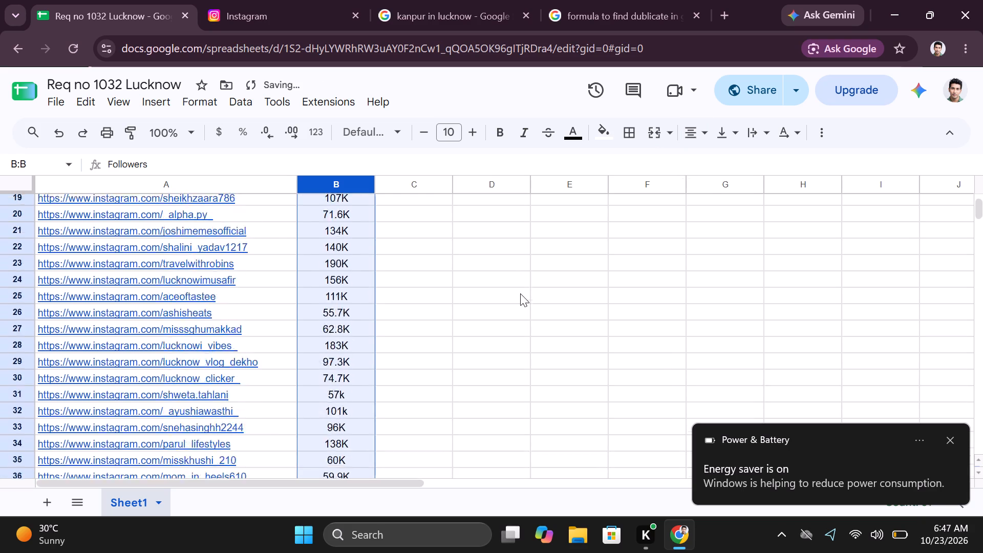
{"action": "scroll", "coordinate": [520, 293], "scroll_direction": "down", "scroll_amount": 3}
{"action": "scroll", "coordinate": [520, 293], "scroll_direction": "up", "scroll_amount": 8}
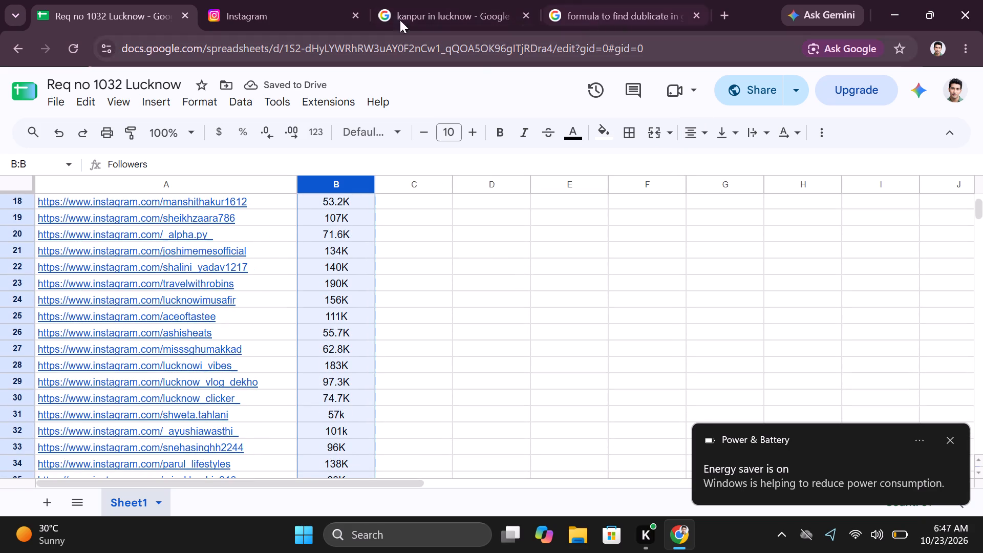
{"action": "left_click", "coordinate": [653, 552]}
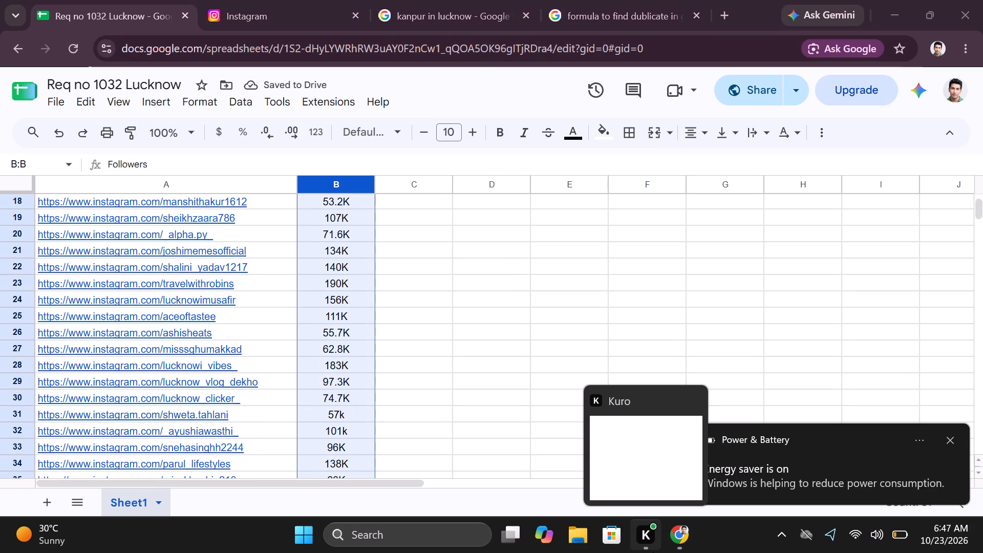